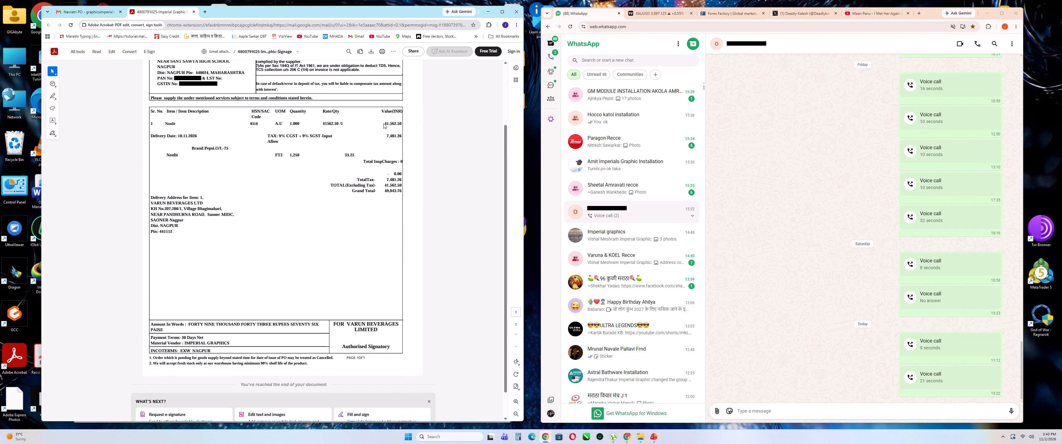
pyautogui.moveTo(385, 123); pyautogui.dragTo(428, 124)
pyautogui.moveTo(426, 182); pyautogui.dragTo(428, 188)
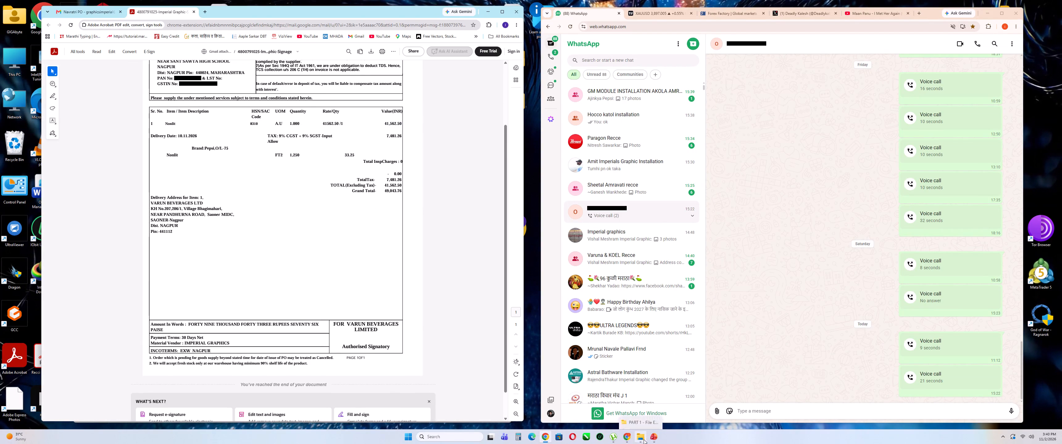
# In File Explorer, go to the NAVRATRA folder under SHRI > PEPSI > 2026 on New Volume (F:).
pyautogui.click(644, 439)
pyautogui.click(404, 262)
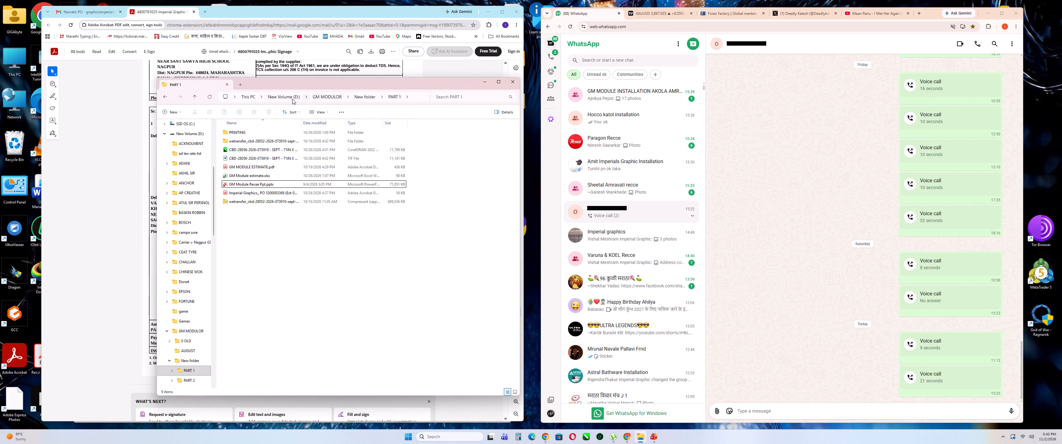
pyautogui.click(254, 97)
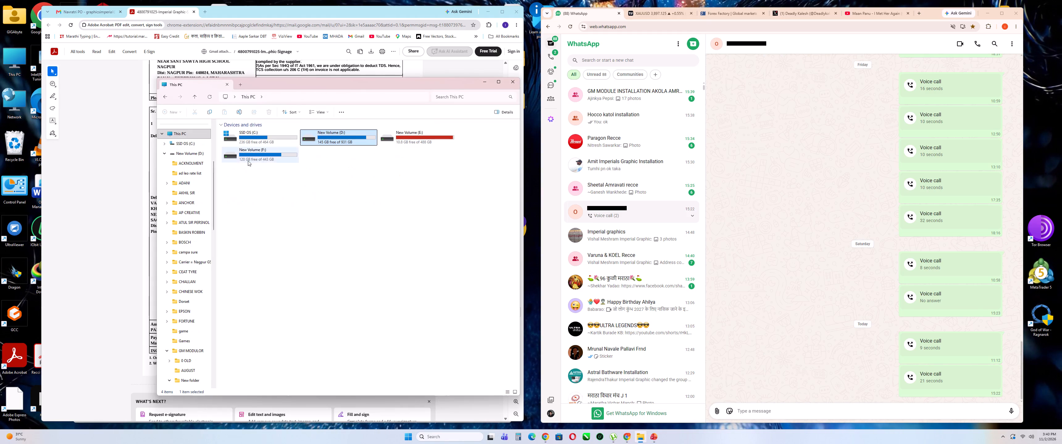
pyautogui.doubleClick(248, 161)
pyautogui.doubleClick(255, 174)
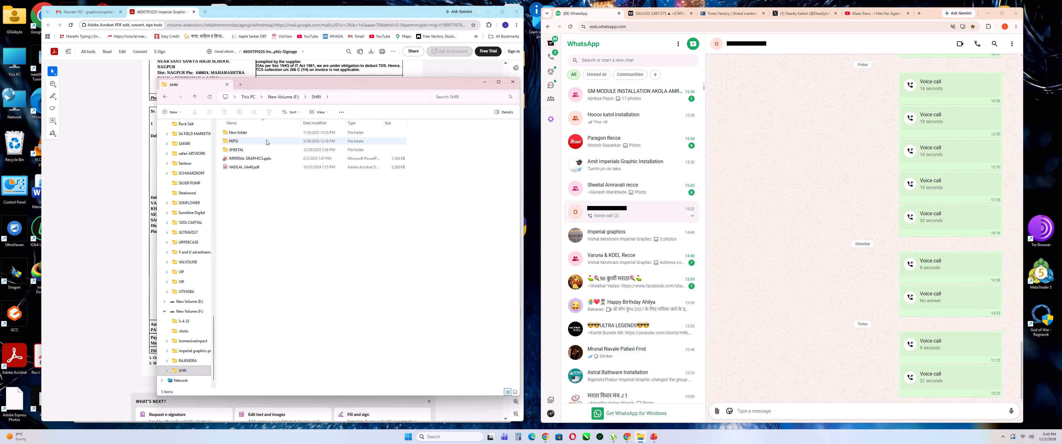
pyautogui.doubleClick(266, 140)
pyautogui.click(266, 140)
pyautogui.click(263, 148)
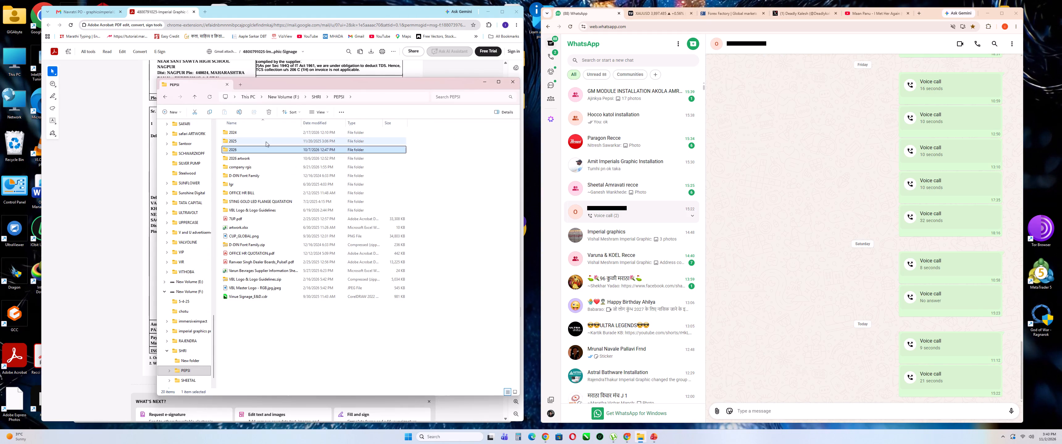
pyautogui.doubleClick(266, 142)
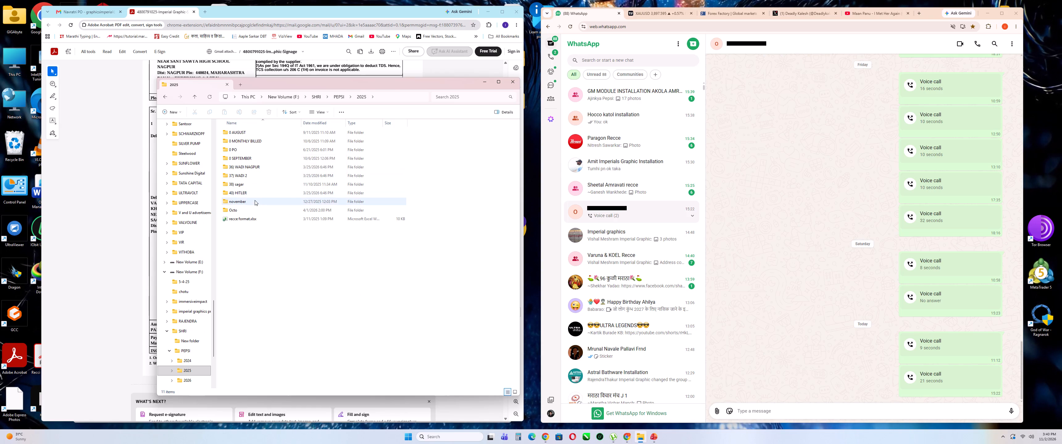
pyautogui.click(344, 97)
pyautogui.doubleClick(300, 150)
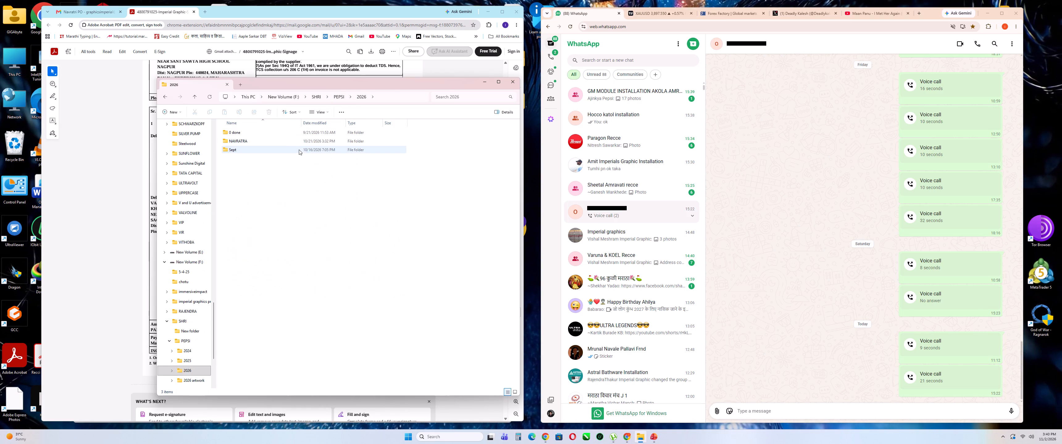
pyautogui.doubleClick(286, 143)
# Open the Pepsi NAVRATRI Recee presentation at its second slide and move its window away from the purchase order, over the chat window.
pyautogui.doubleClick(267, 160)
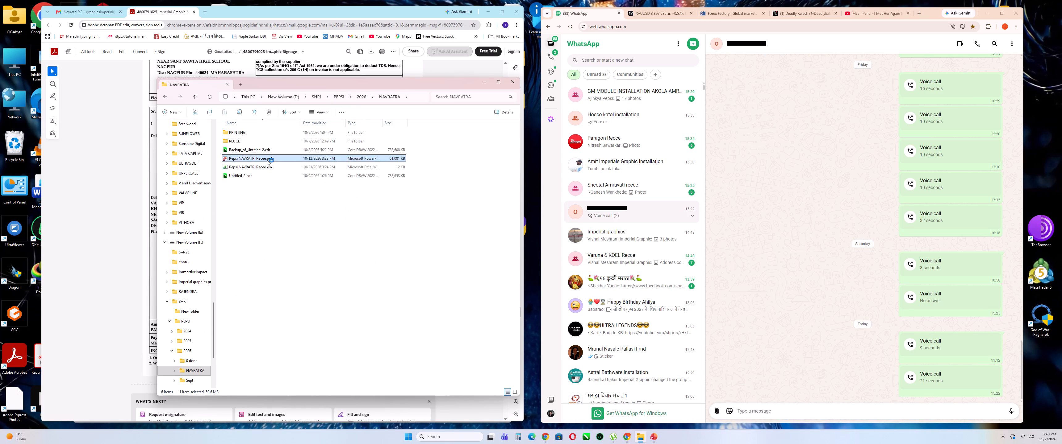
pyautogui.click(305, 150)
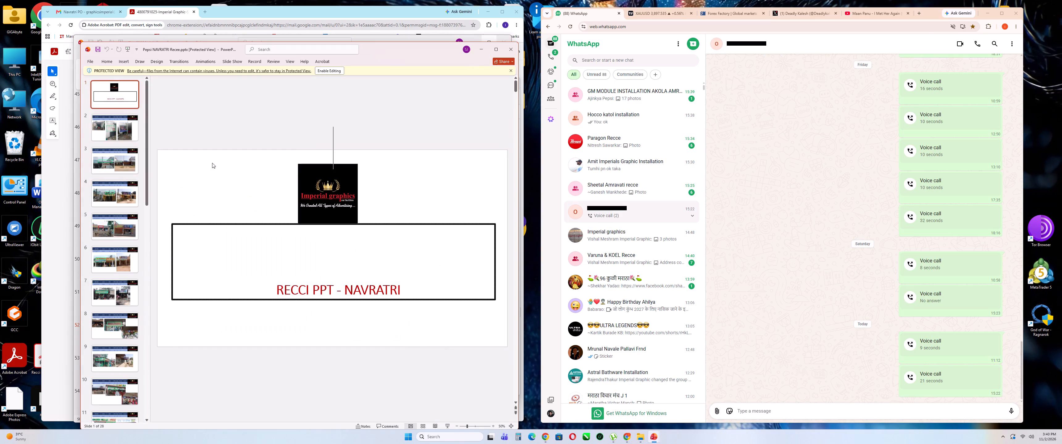
pyautogui.scroll(-1, 183, 163)
pyautogui.moveTo(425, 50); pyautogui.dragTo(712, 63)
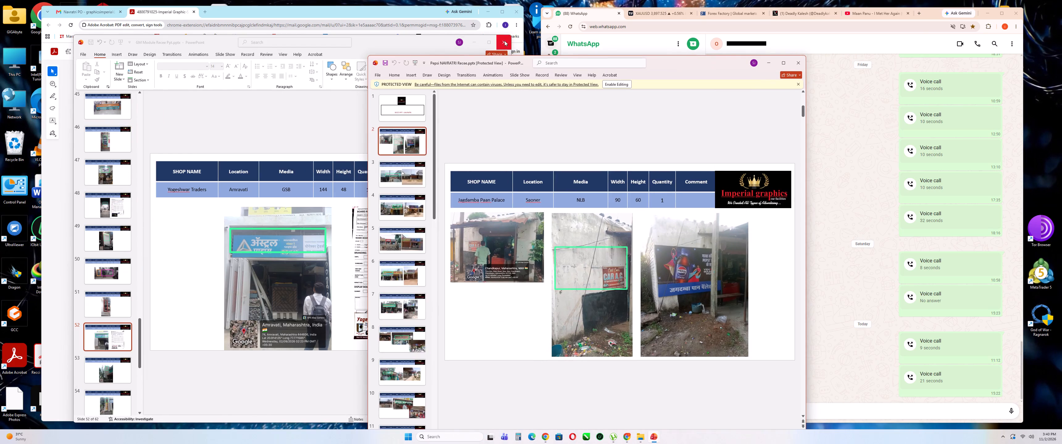
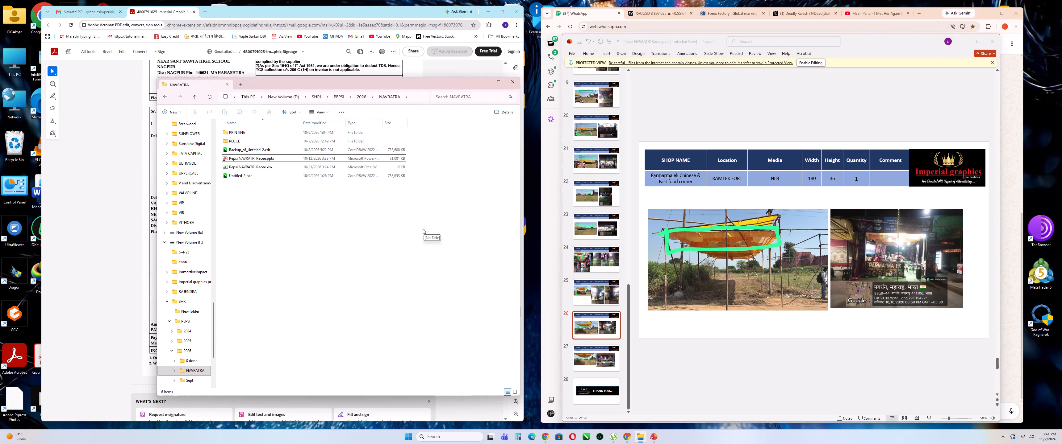
# Open the Pepsi NAVRATRI Recee Excel workbook and select the calculated area values in column M, rows 8 to 33.
pyautogui.click(415, 228)
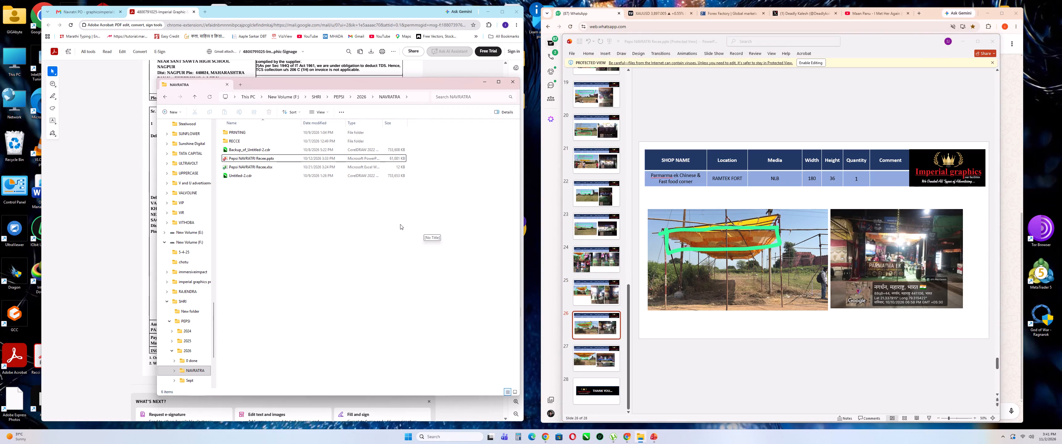
pyautogui.doubleClick(269, 167)
pyautogui.click(672, 204)
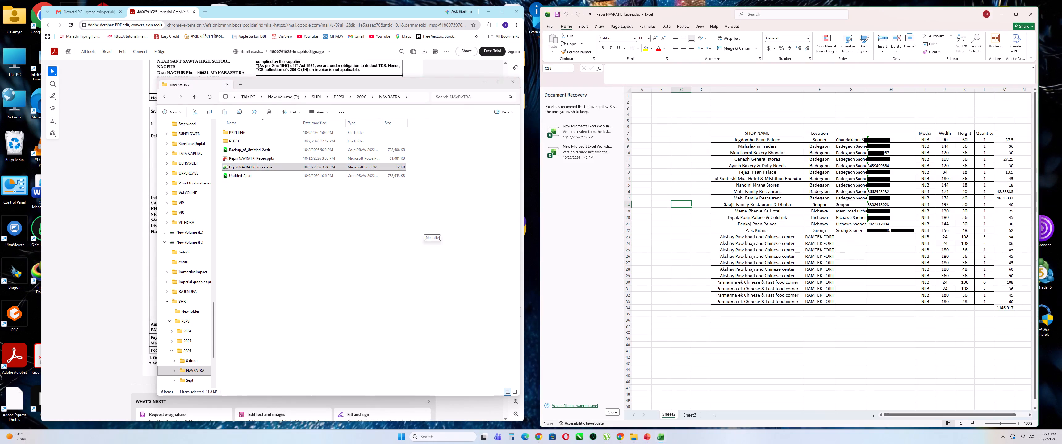
pyautogui.moveTo(1011, 139); pyautogui.dragTo(1014, 301)
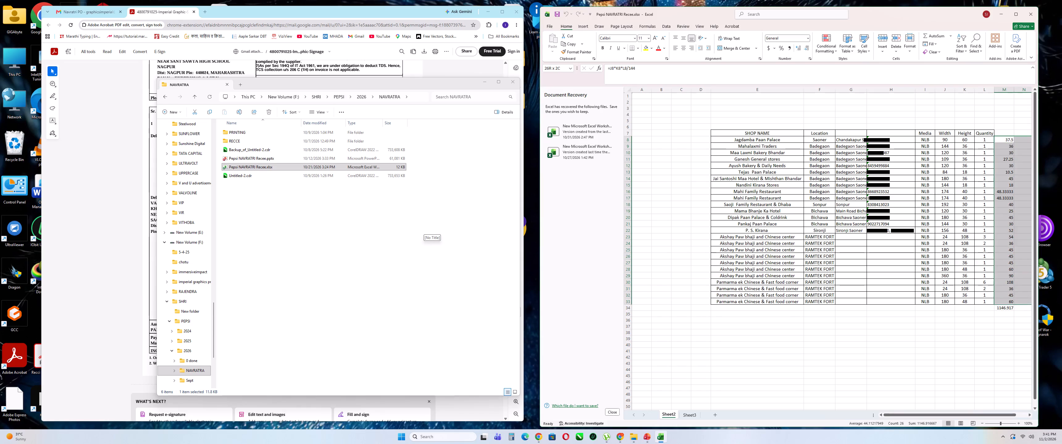
pyautogui.moveTo(1014, 301); pyautogui.dragTo(1010, 302)
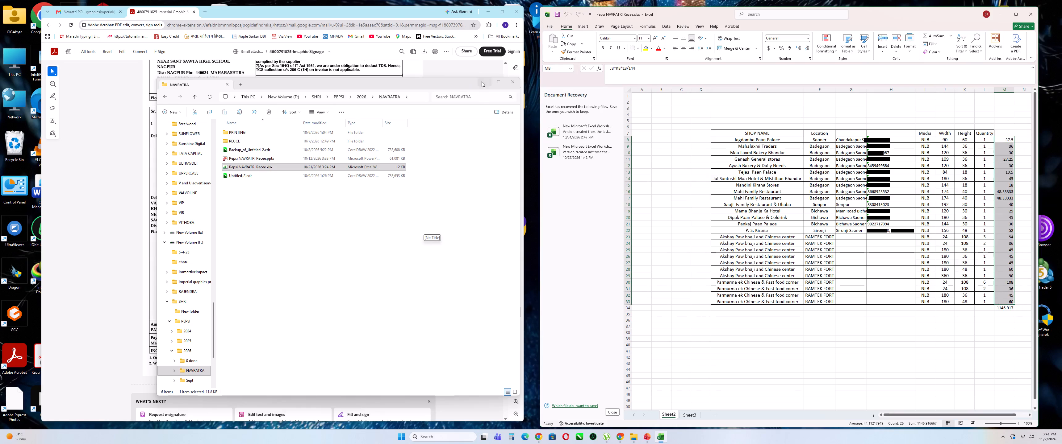
# Shift the folder window off the purchase order to compare its quantity and totals with the workbook, and bring the window back up.
pyautogui.moveTo(461, 83); pyautogui.dragTo(454, 201)
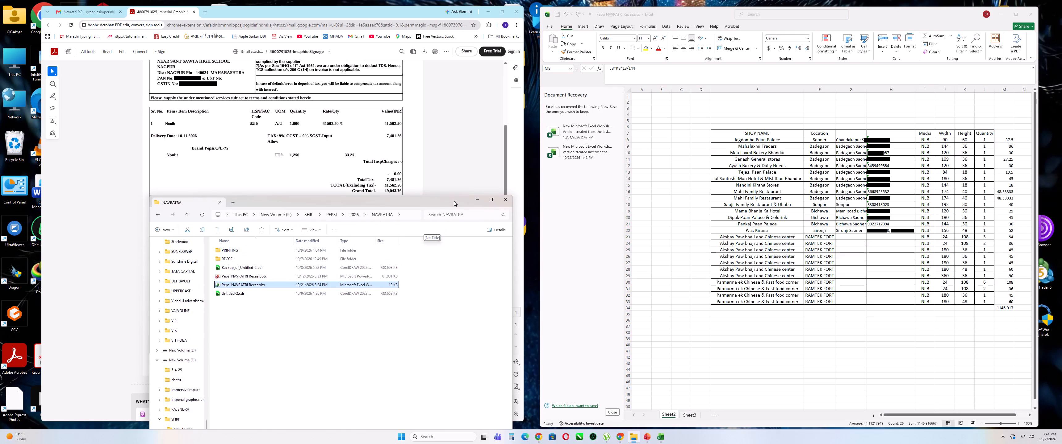
pyautogui.moveTo(454, 201); pyautogui.dragTo(454, 200)
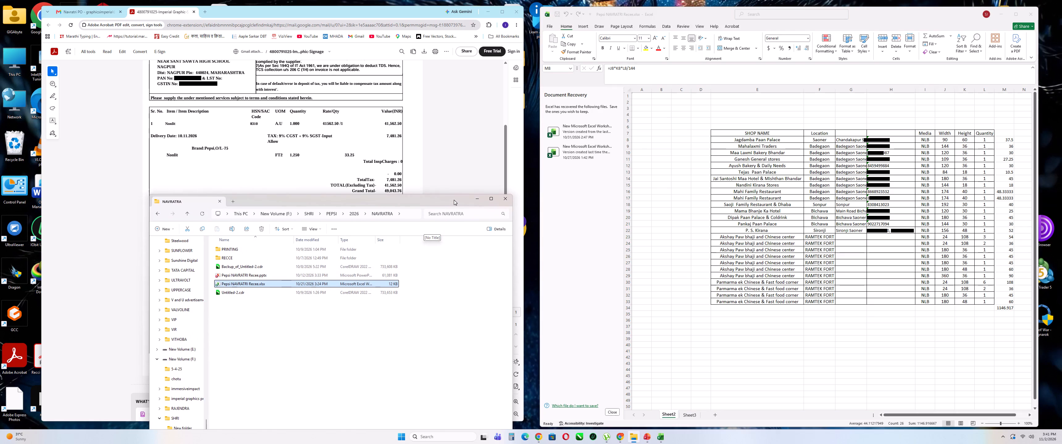
pyautogui.moveTo(454, 200); pyautogui.dragTo(454, 198)
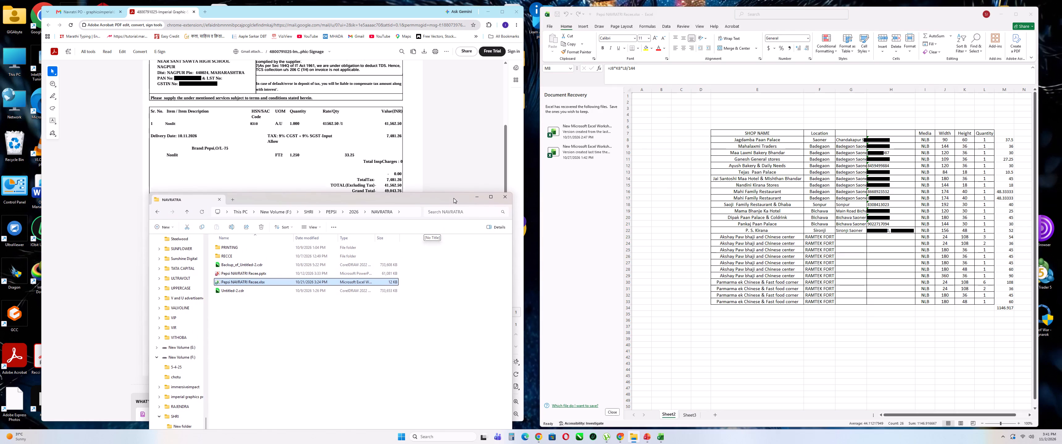
pyautogui.moveTo(454, 198); pyautogui.dragTo(465, 98)
pyautogui.click(950, 169)
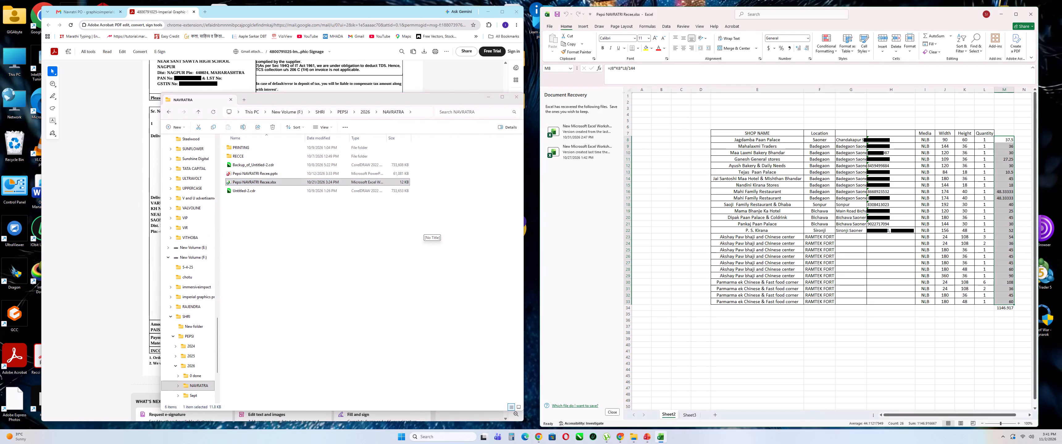
pyautogui.moveTo(455, 99); pyautogui.dragTo(452, 82)
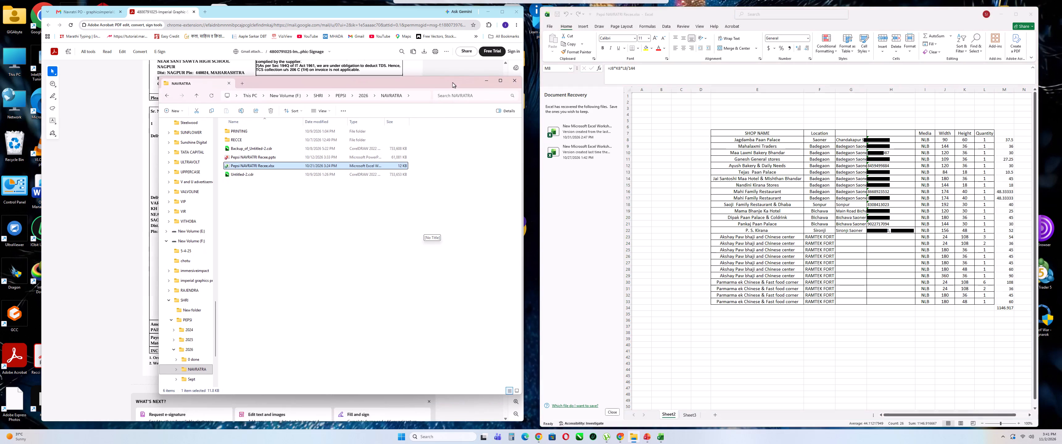
pyautogui.moveTo(452, 82); pyautogui.dragTo(452, 80)
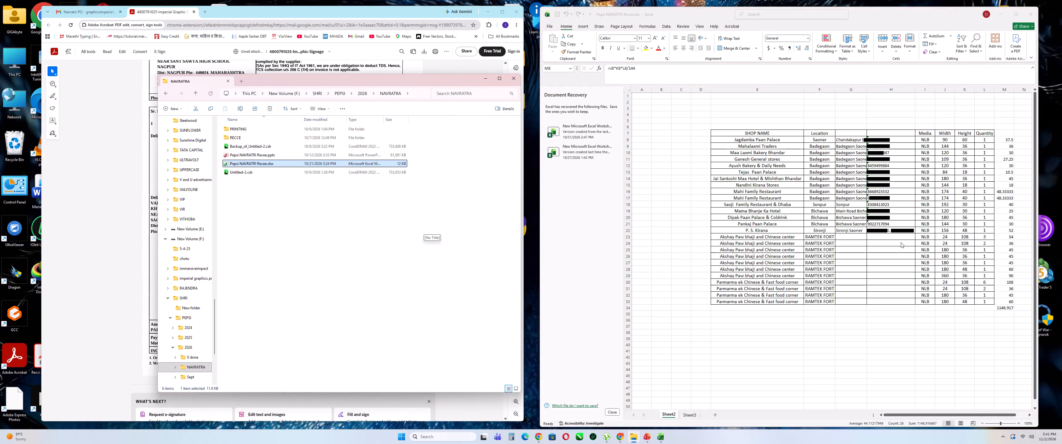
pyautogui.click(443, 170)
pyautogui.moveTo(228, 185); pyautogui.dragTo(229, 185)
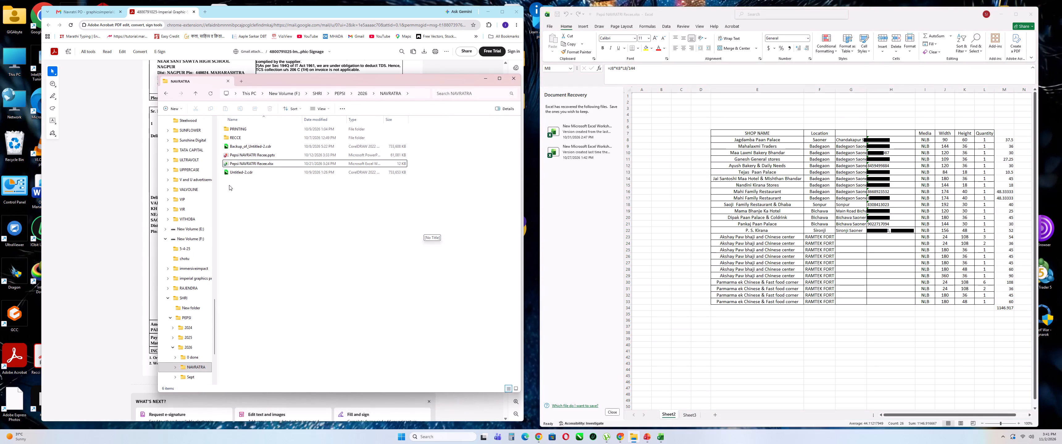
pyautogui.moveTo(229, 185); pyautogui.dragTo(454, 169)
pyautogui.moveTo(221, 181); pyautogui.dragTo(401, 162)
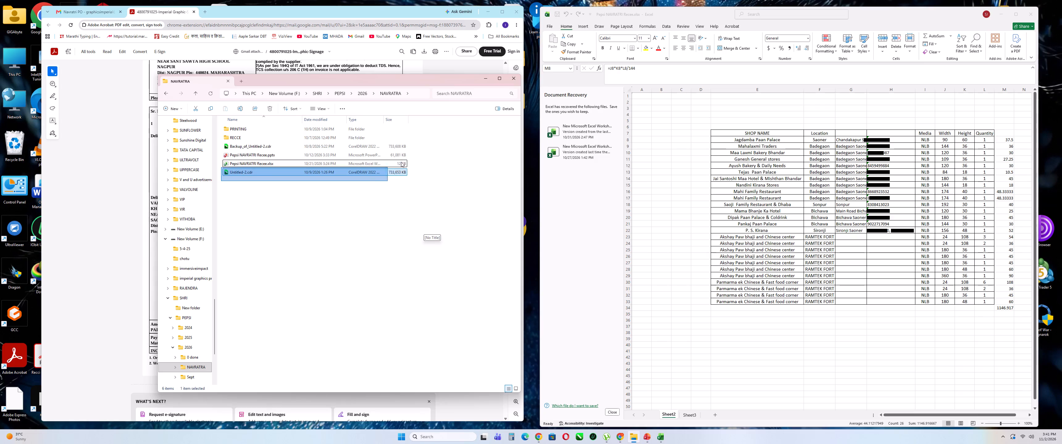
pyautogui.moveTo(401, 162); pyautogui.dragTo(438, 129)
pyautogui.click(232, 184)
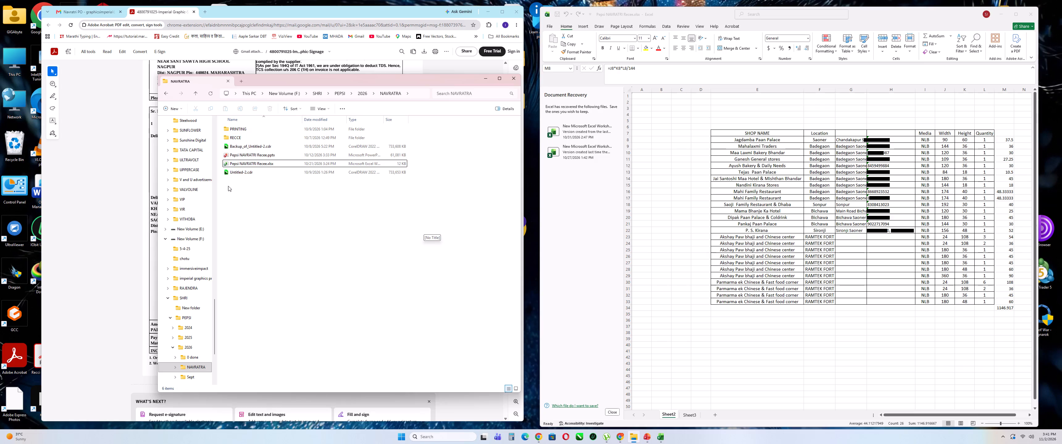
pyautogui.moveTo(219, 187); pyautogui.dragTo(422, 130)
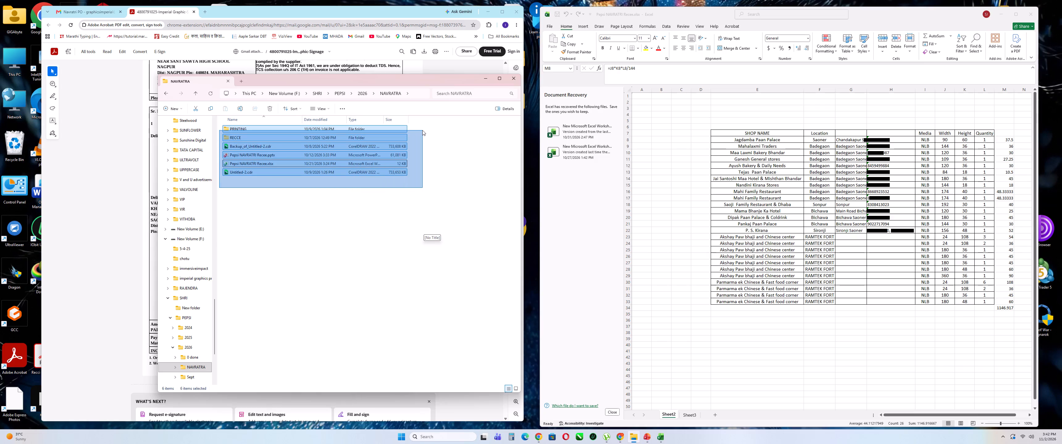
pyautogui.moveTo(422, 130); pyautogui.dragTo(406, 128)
# Lower the folder window over the purchase order, clear the file selection, and create a folder named old inside NAVRATRA.
pyautogui.moveTo(424, 81); pyautogui.dragTo(419, 134)
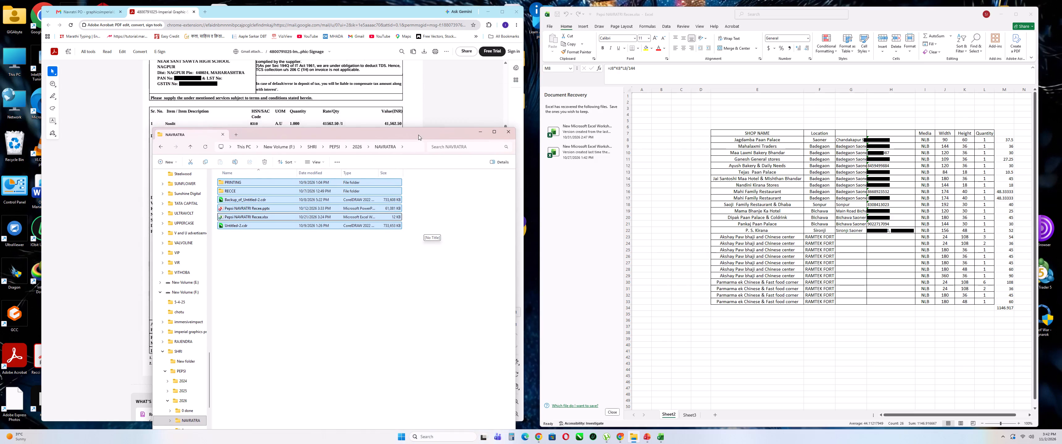
pyautogui.click(257, 249)
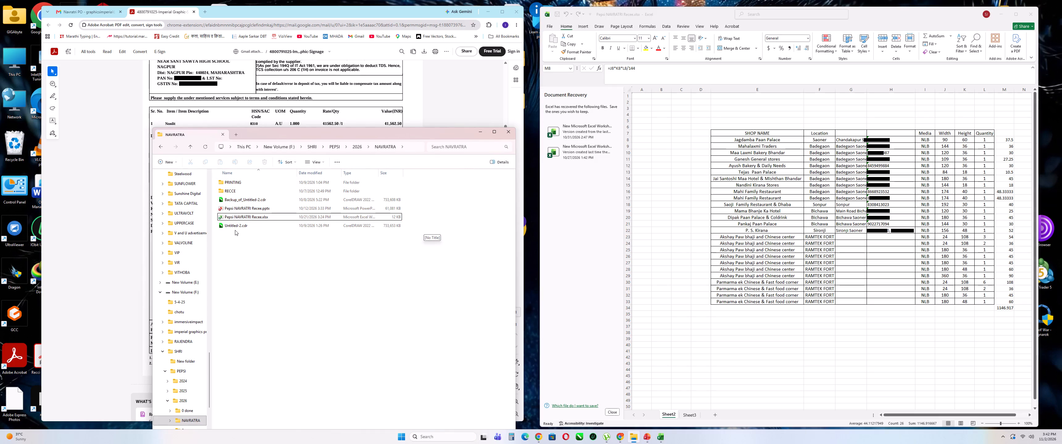
pyautogui.click(274, 238)
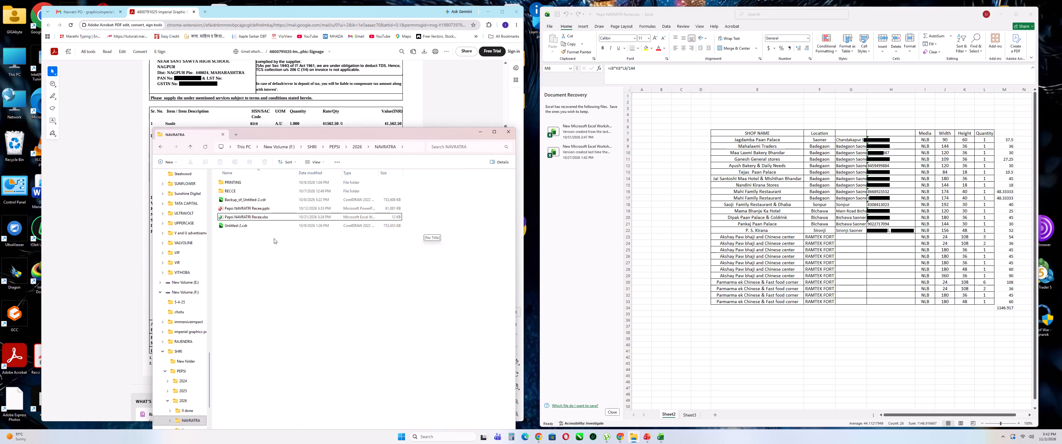
pyautogui.rightClick(274, 238)
pyautogui.click(321, 274)
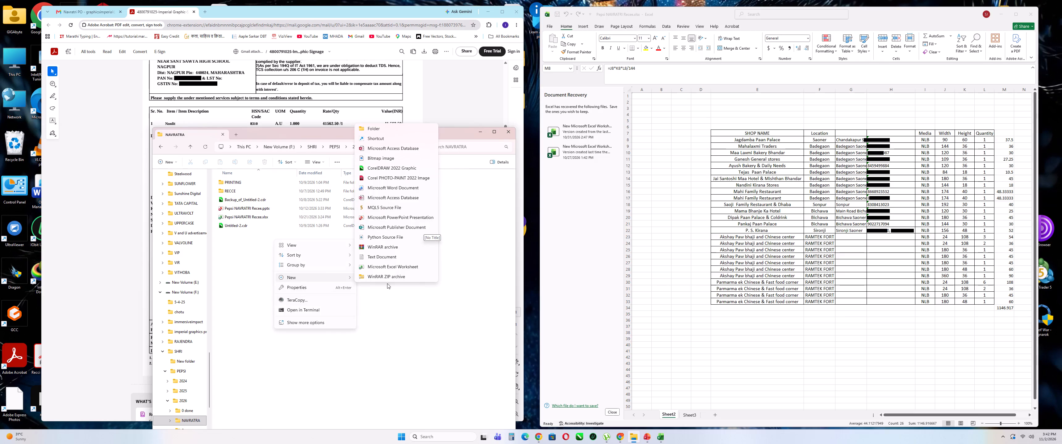
pyautogui.click(403, 126)
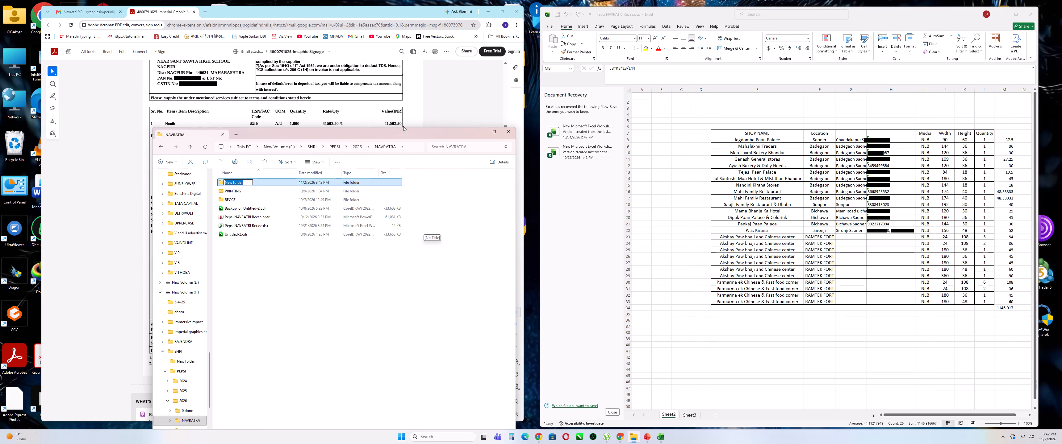
pyautogui.write('old')
pyautogui.press('Return')
pyautogui.press('Return')
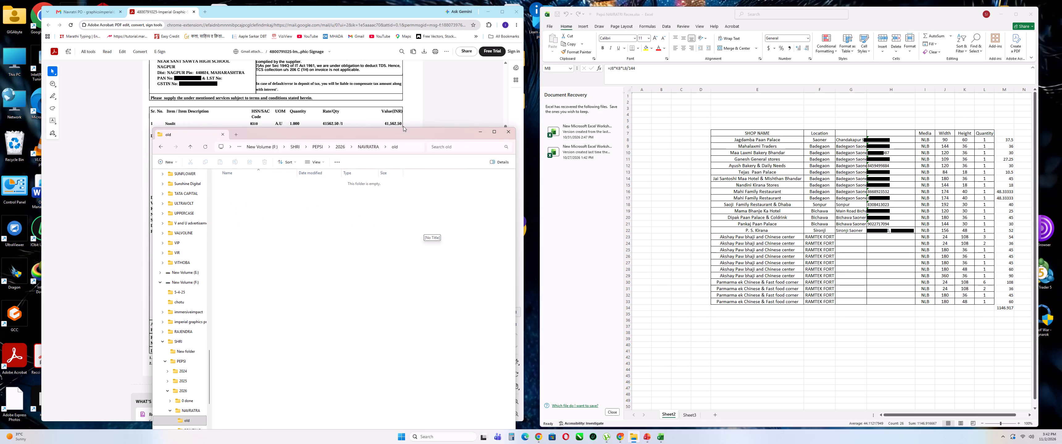
# Copy the Pepsi NAVRATRI Recee Excel workbook from NAVRATRA into the old folder, using TeraCopy for the transfer.
pyautogui.click(366, 146)
pyautogui.moveTo(289, 311); pyautogui.dragTo(283, 303)
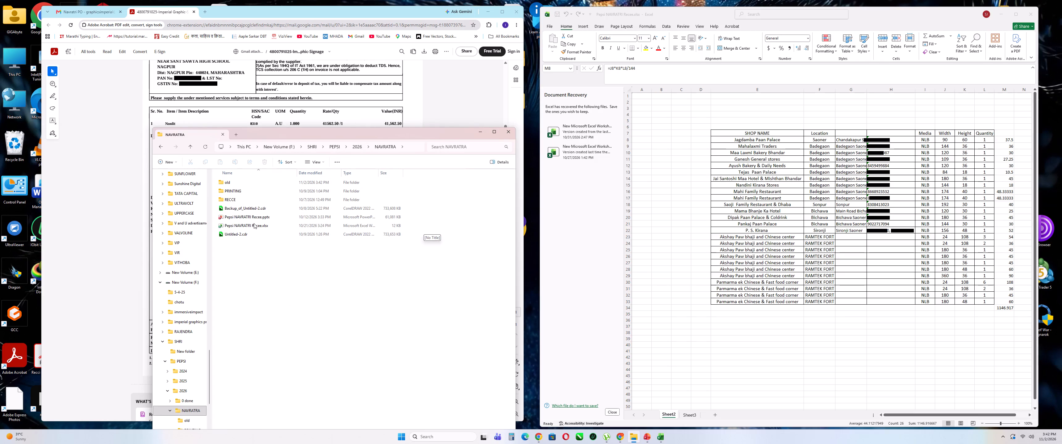
pyautogui.click(254, 223)
pyautogui.hotkey('ctrl', 'c')
pyautogui.doubleClick(249, 182)
pyautogui.click(264, 243)
pyautogui.hotkey('ctrl', 'v')
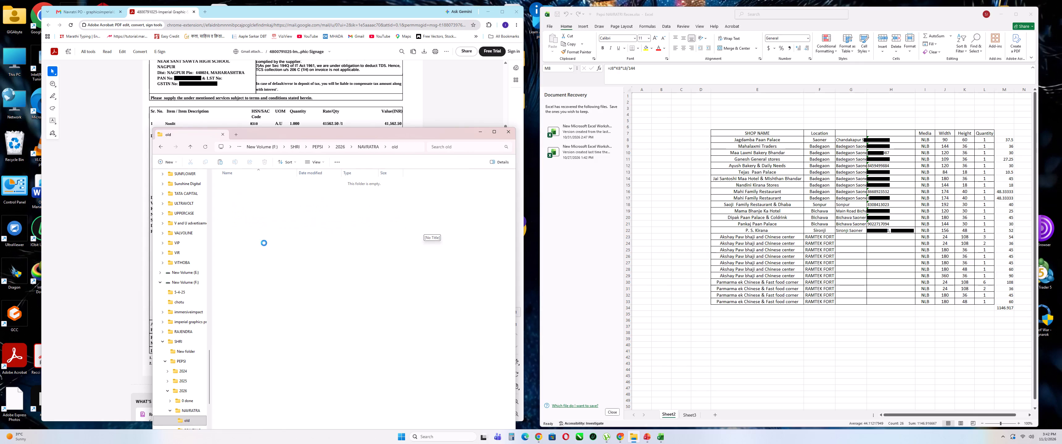
pyautogui.click(320, 310)
pyautogui.doubleClick(374, 285)
pyautogui.rightClick(350, 255)
pyautogui.click(362, 265)
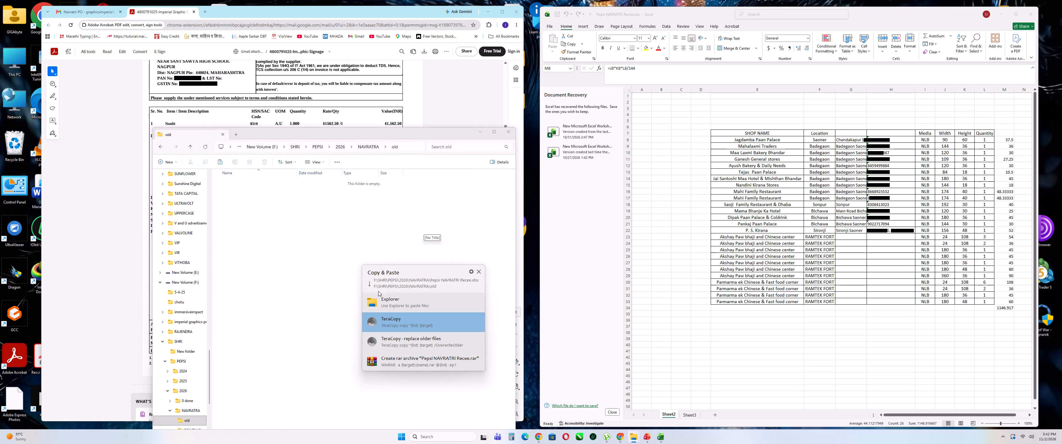
pyautogui.click(397, 325)
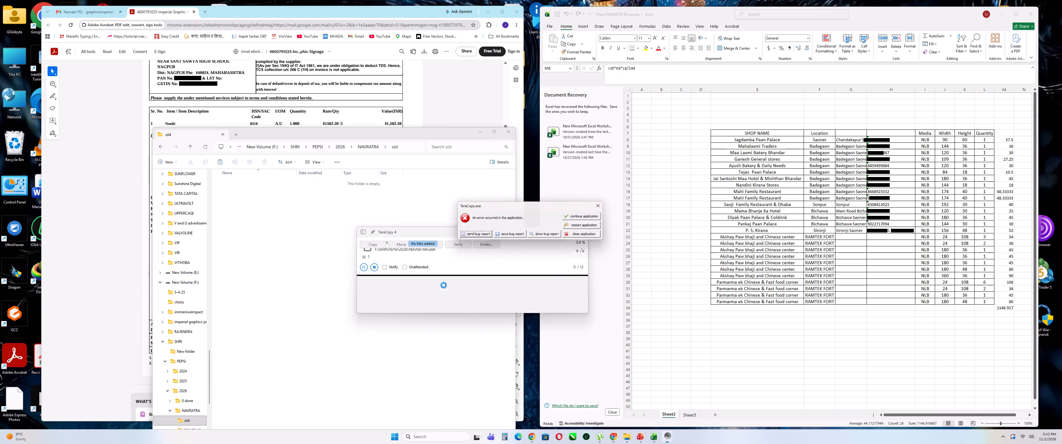
pyautogui.click(606, 203)
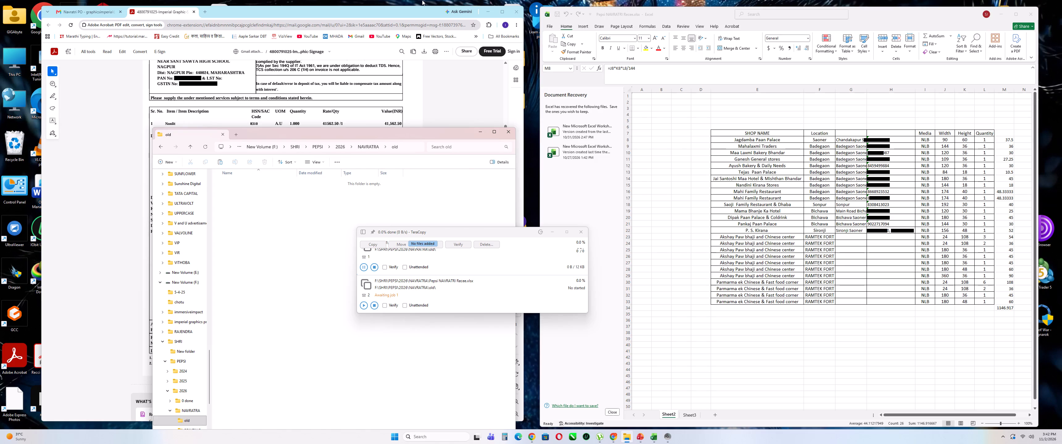
# Close the pending TeraCopy transfer window.
pyautogui.click(584, 230)
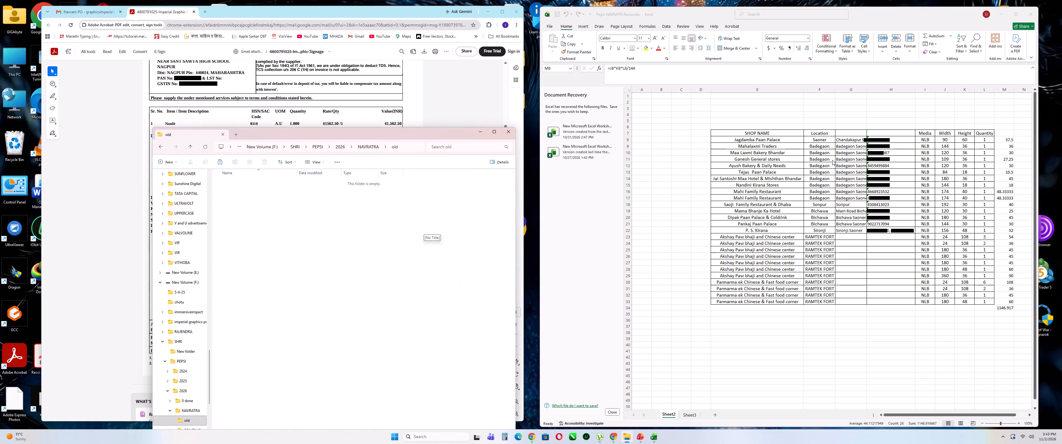
pyautogui.click(1035, 13)
pyautogui.click(712, 101)
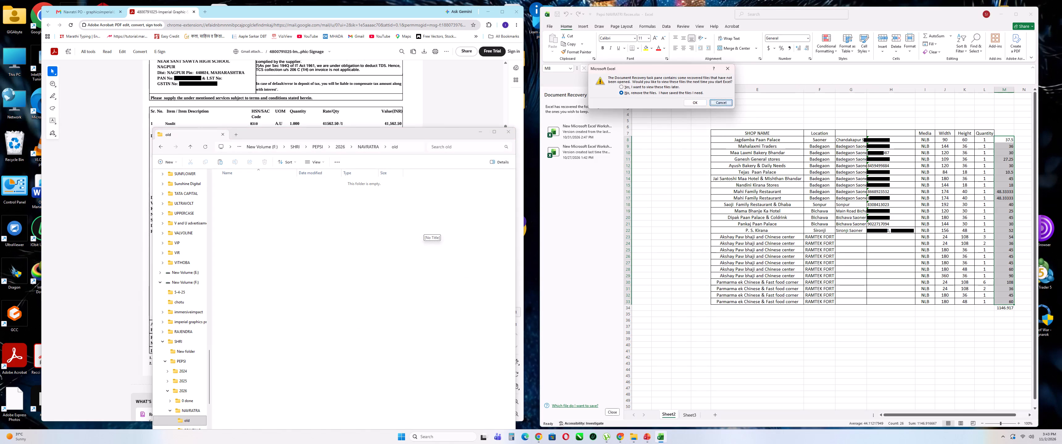
pyautogui.click(1027, 12)
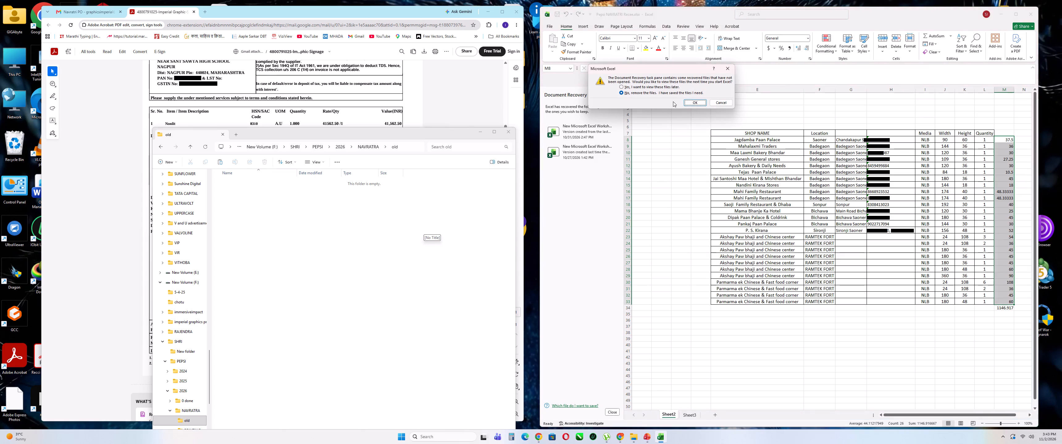
pyautogui.click(687, 100)
pyautogui.click(435, 246)
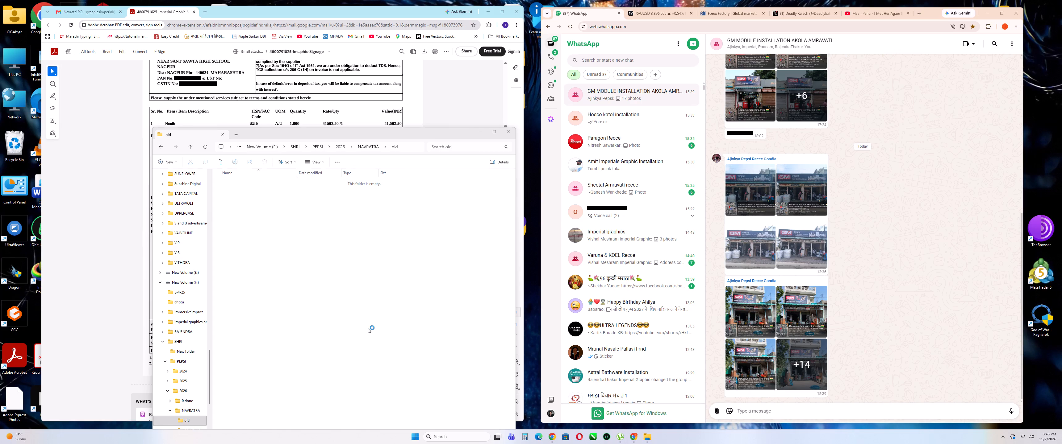
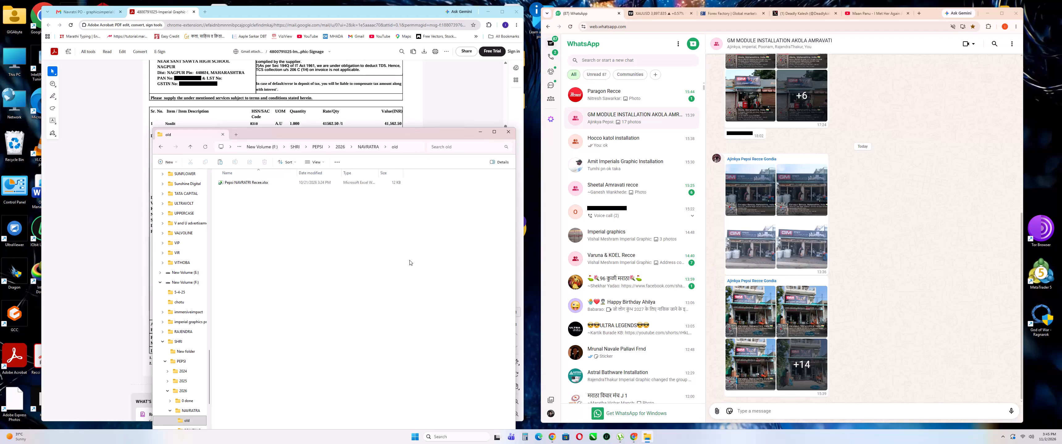
# Copy the IMPERIAL GRAPHICS_PEPSI_sept__REPORT Excel workbook from the Sept folder under 2026 into the NAVRATRA folder.
pyautogui.click(339, 150)
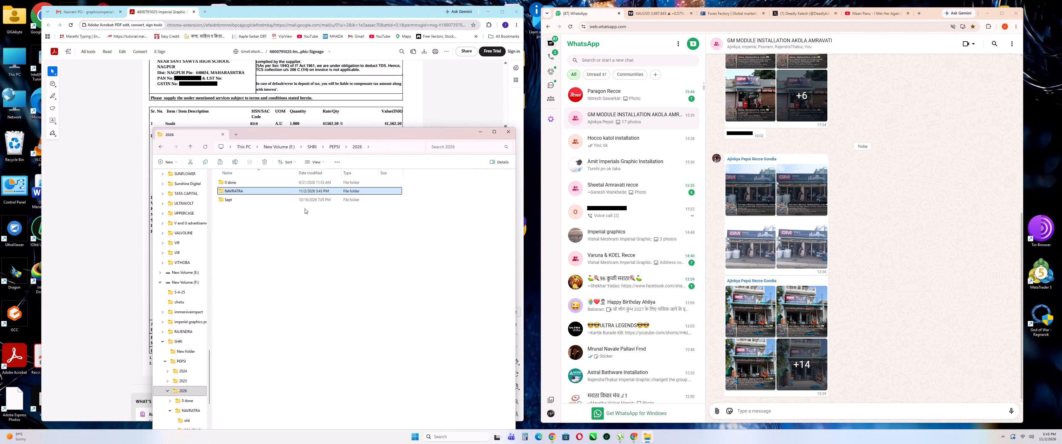
pyautogui.doubleClick(298, 196)
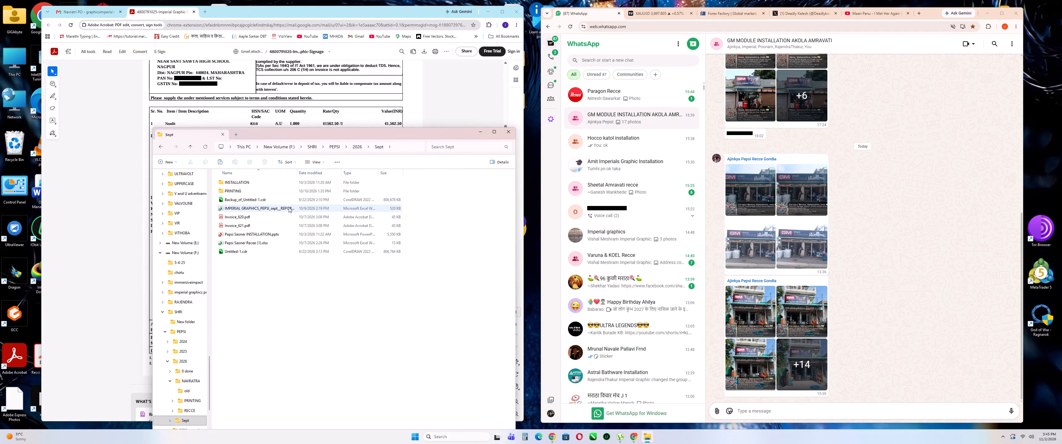
pyautogui.click(289, 207)
pyautogui.hotkey('ctrl', 'c')
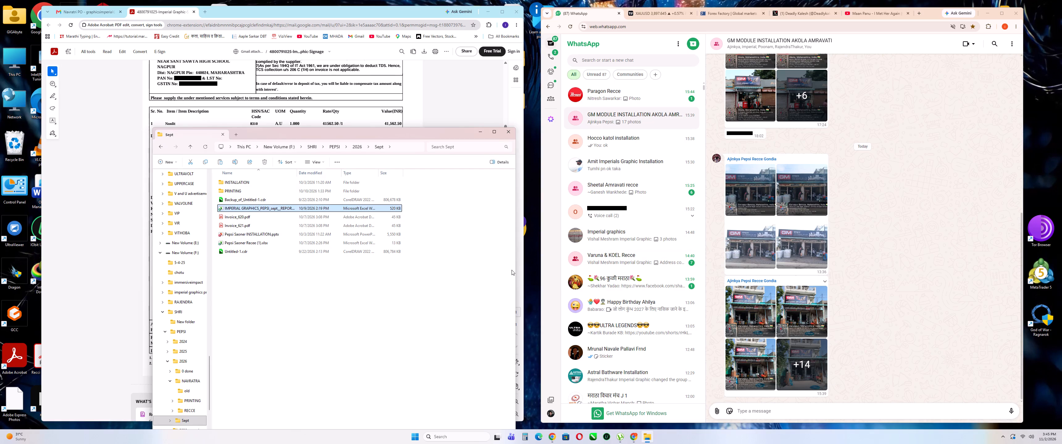
pyautogui.click(361, 148)
pyautogui.doubleClick(274, 190)
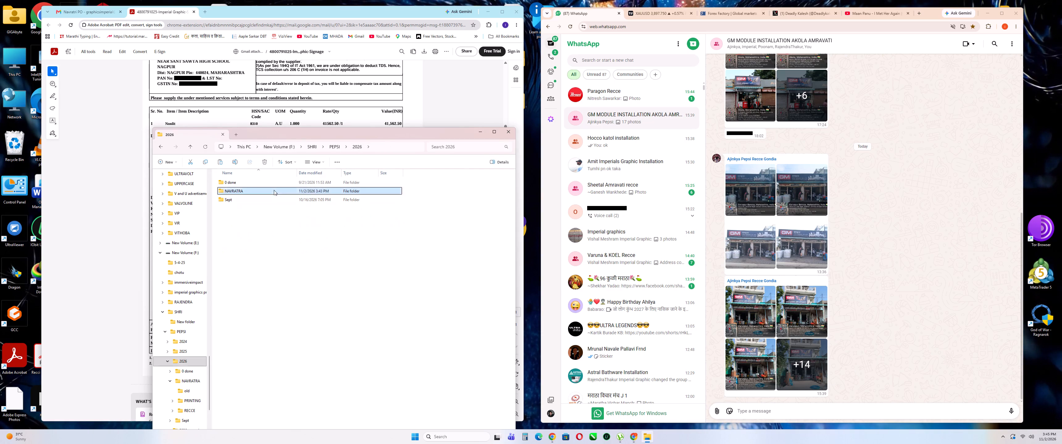
pyautogui.click(267, 265)
pyautogui.hotkey('ctrl', 'v')
pyautogui.click(294, 322)
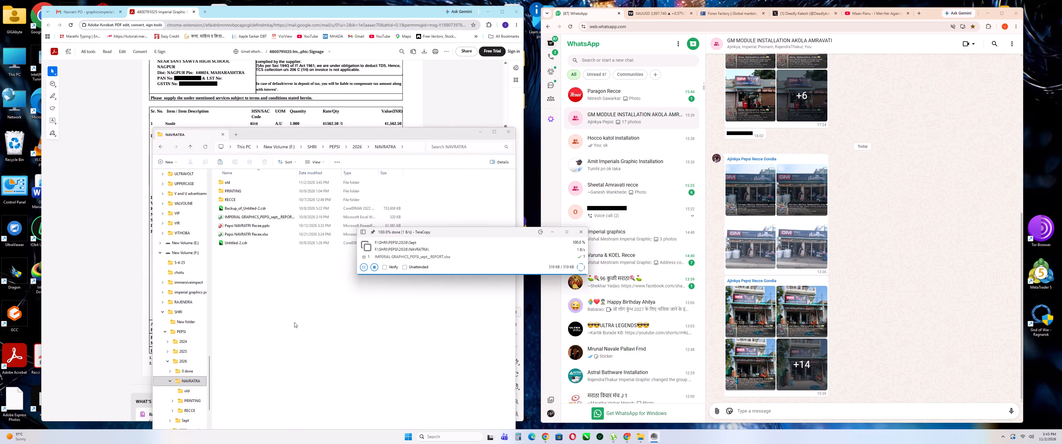
# Rename the September Imperial Graphics report workbook in NAVRATRA, replacing sept with OCT in its file name.
pyautogui.click(294, 322)
pyautogui.rightClick(281, 217)
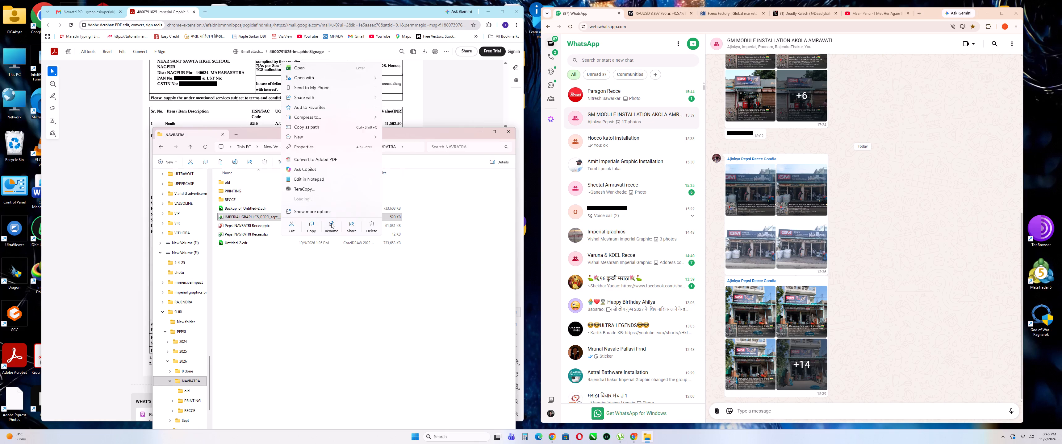
pyautogui.click(330, 227)
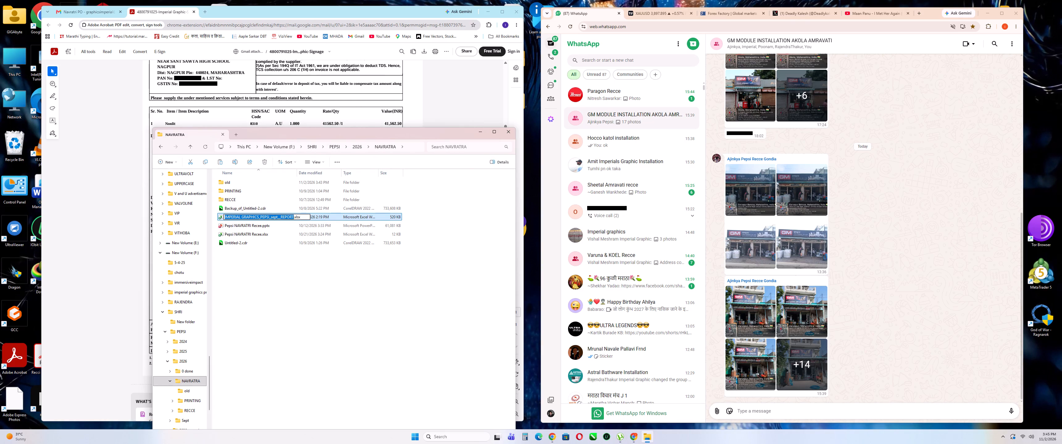
pyautogui.moveTo(270, 218); pyautogui.dragTo(278, 223)
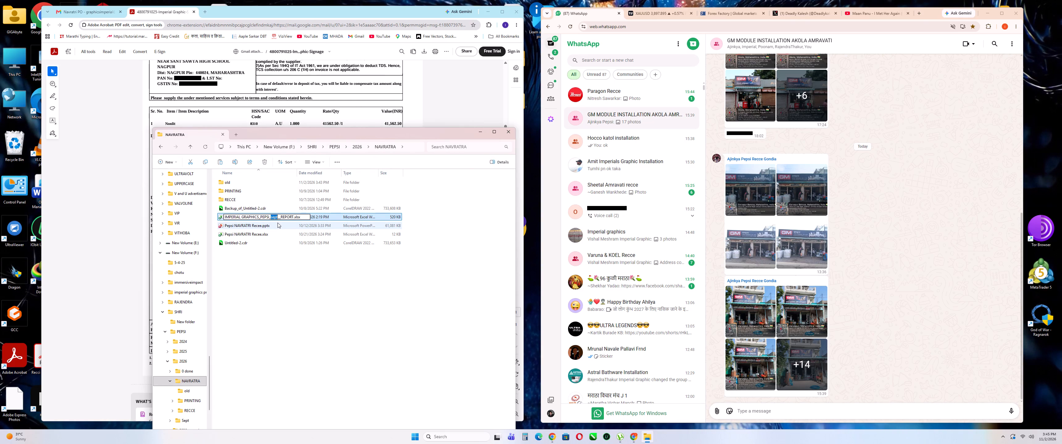
pyautogui.write('OCR')
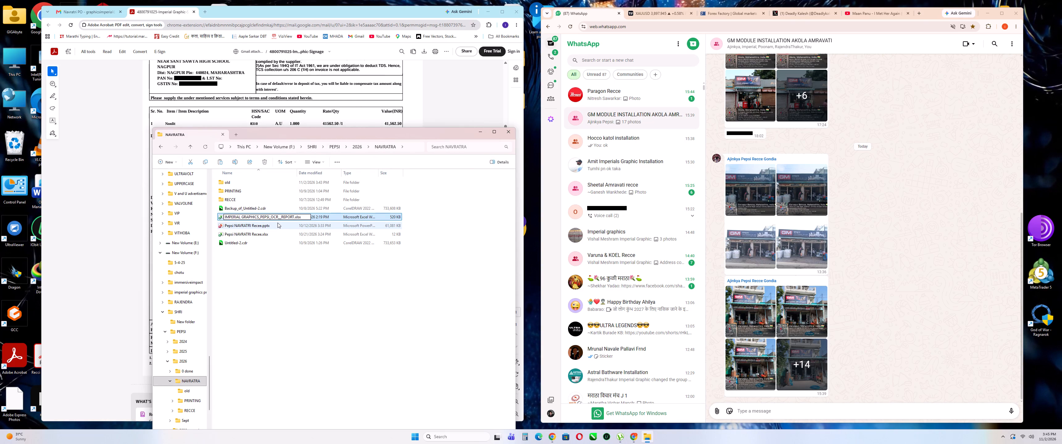
pyautogui.press('BackSpace')
pyautogui.press('t')
pyautogui.press('Return')
# Open the renamed October report workbook, enable editing, and position its window beside the purchase order.
pyautogui.press('Return')
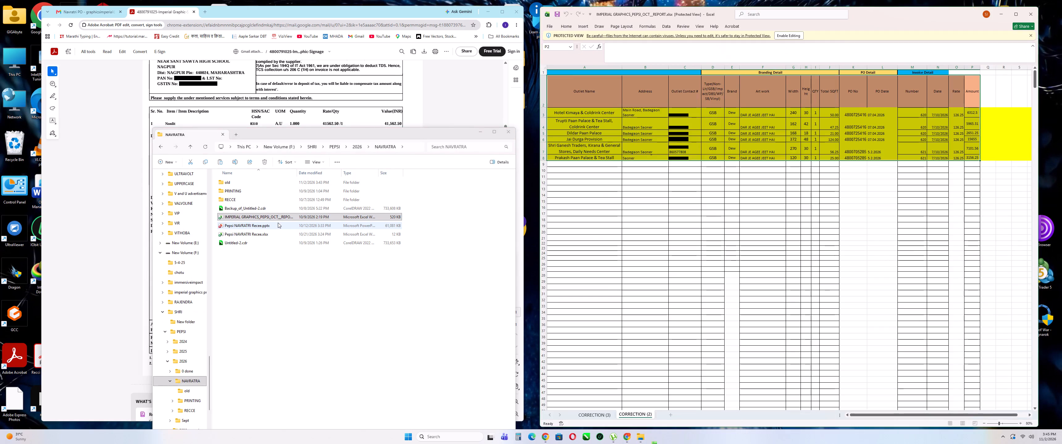
pyautogui.click(737, 204)
pyautogui.click(892, 198)
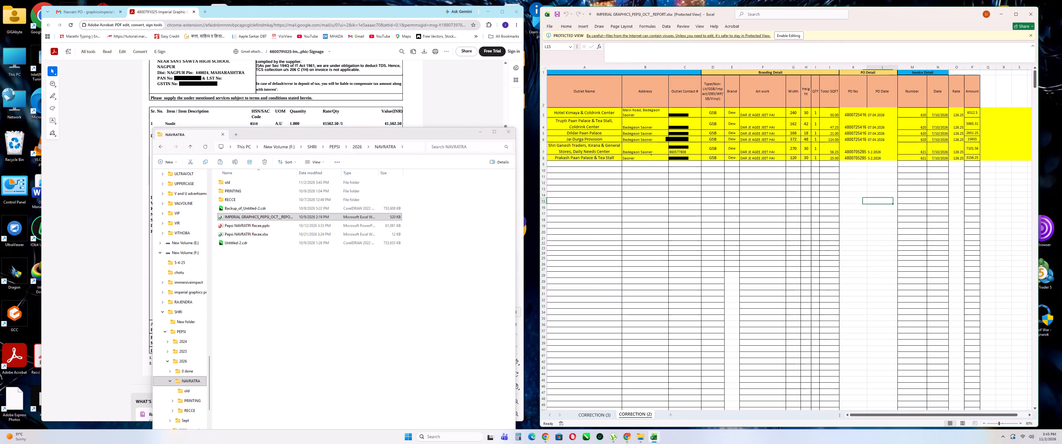
pyautogui.moveTo(867, 412); pyautogui.dragTo(801, 408)
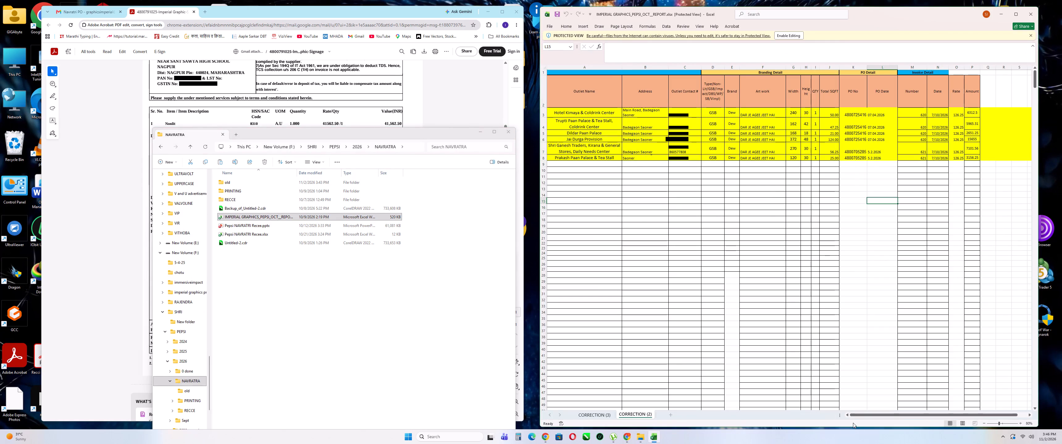
pyautogui.rightClick(632, 412)
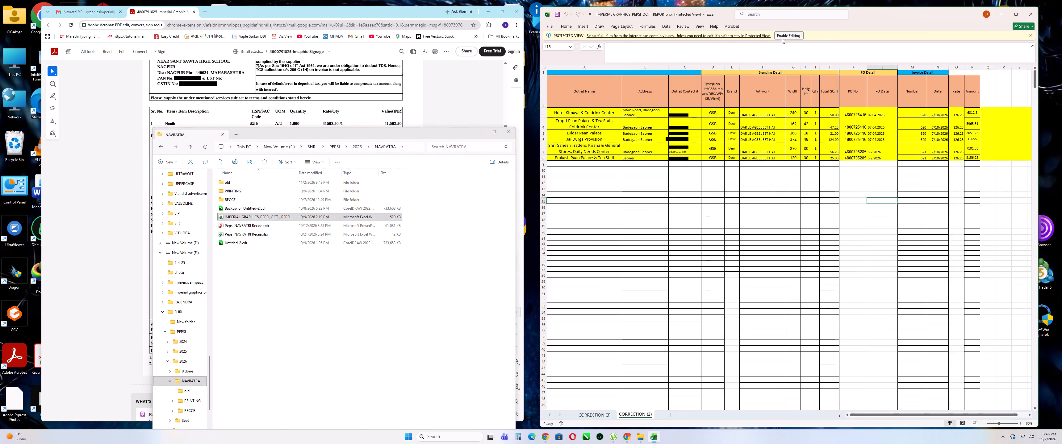
pyautogui.click(782, 38)
pyautogui.moveTo(454, 32); pyautogui.dragTo(918, 27)
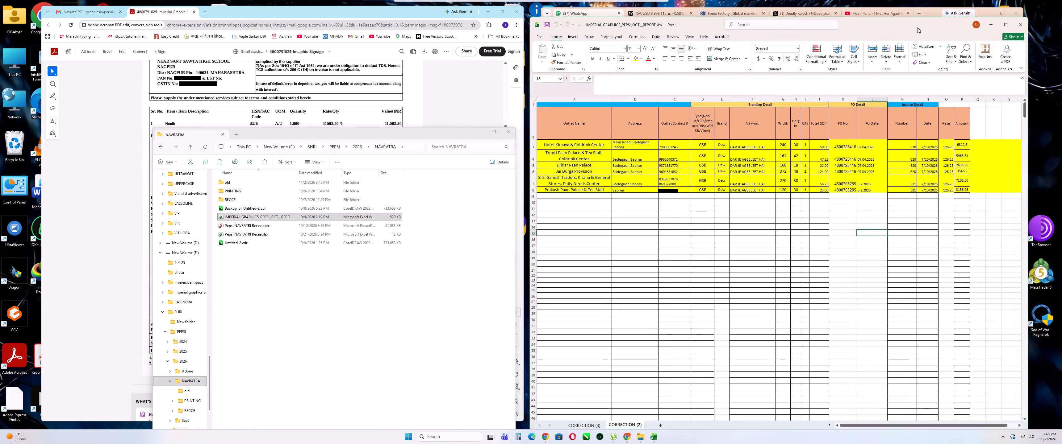
pyautogui.moveTo(918, 27); pyautogui.dragTo(898, 31)
pyautogui.moveTo(880, 27); pyautogui.dragTo(914, 23)
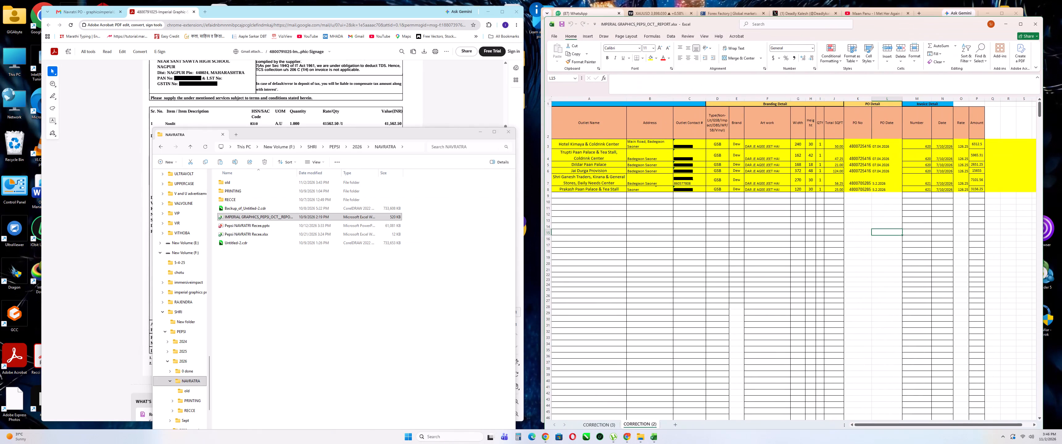
# Delete the CORRECTION (2) sheet from the October report workbook.
pyautogui.rightClick(650, 422)
pyautogui.click(670, 349)
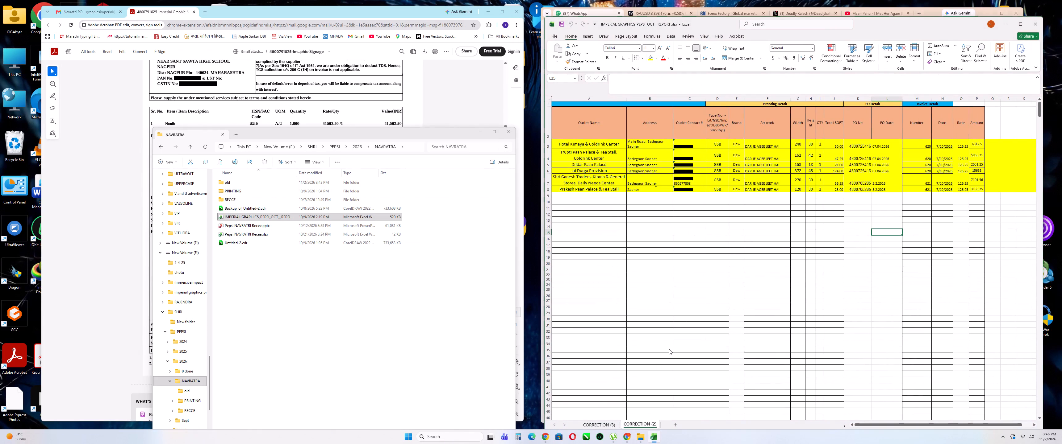
pyautogui.click(810, 245)
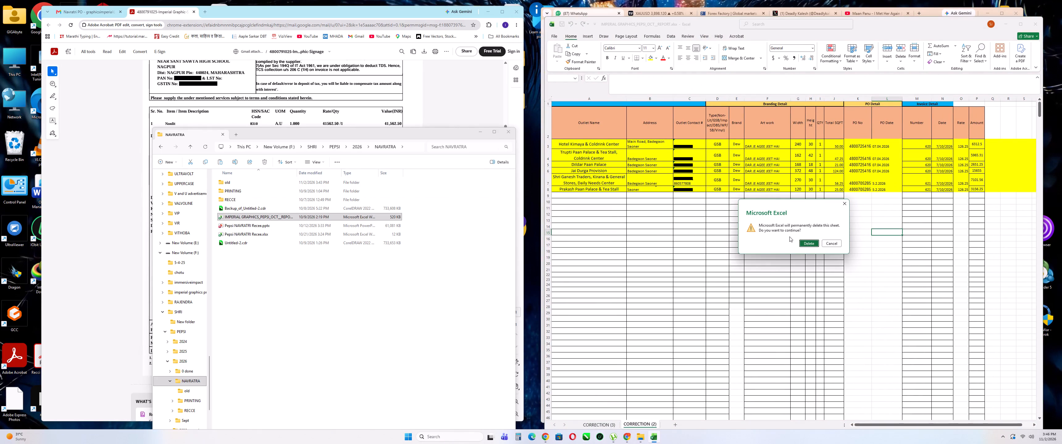
pyautogui.click(814, 246)
# Download the Varun Beverages purchase order PDF into the SHRI > PEPSI > 2026 > NAVRATRA folder on drive F.
pyautogui.click(135, 194)
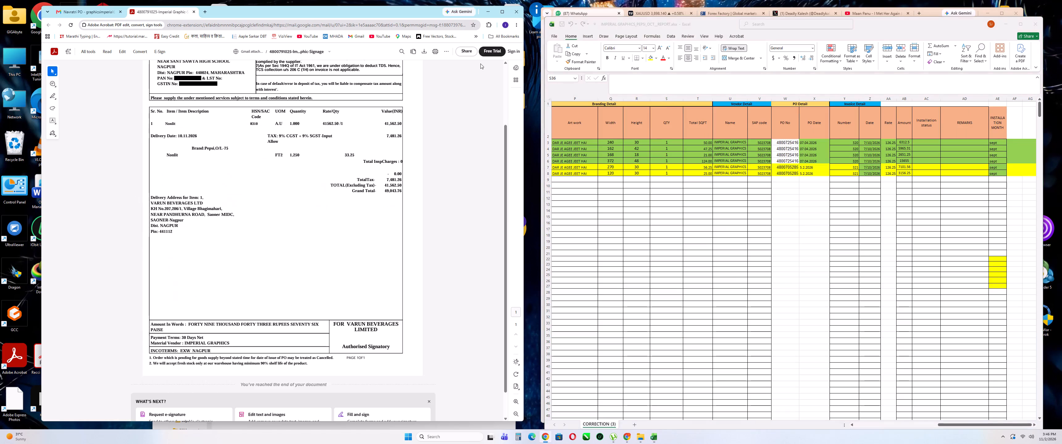
pyautogui.click(426, 52)
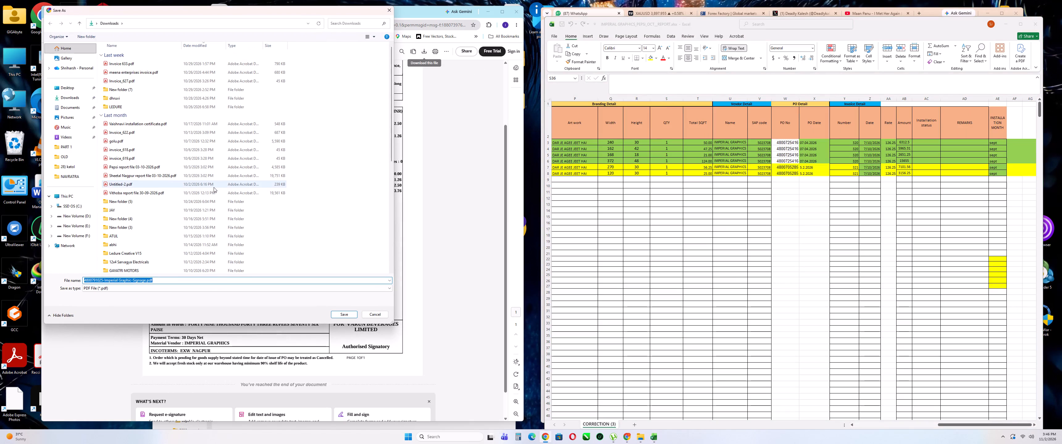
pyautogui.click(78, 234)
pyautogui.doubleClick(122, 100)
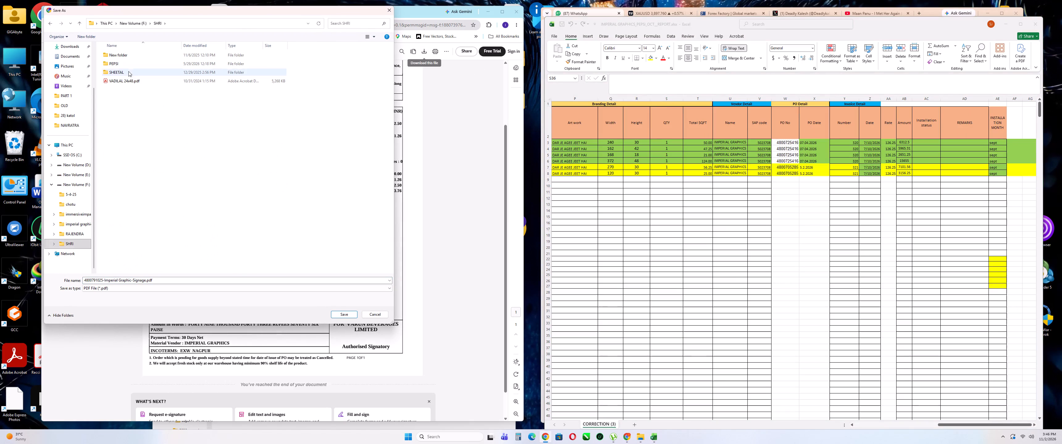
pyautogui.doubleClick(132, 64)
pyautogui.doubleClick(132, 71)
pyautogui.doubleClick(138, 65)
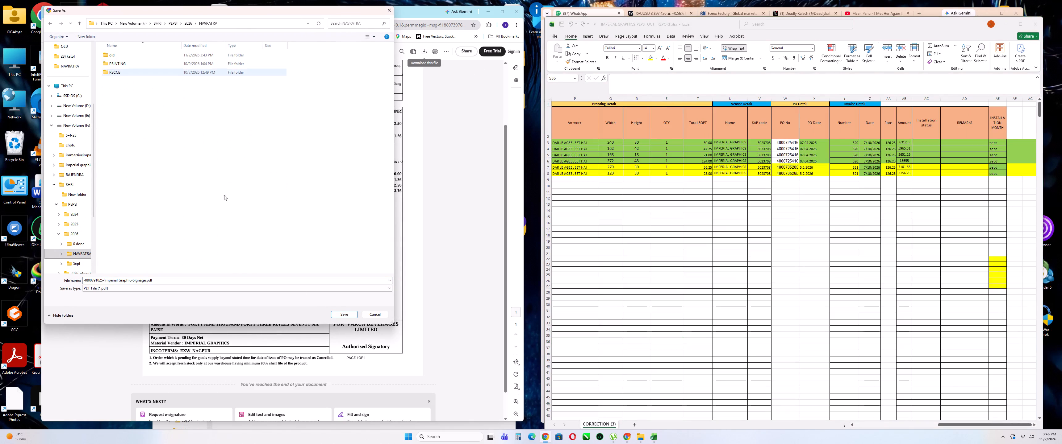
pyautogui.click(352, 314)
# Bring the October report's outlet name and address columns into view and open the Pepsi NAVRATRI Recee workbook alongside.
pyautogui.click(711, 313)
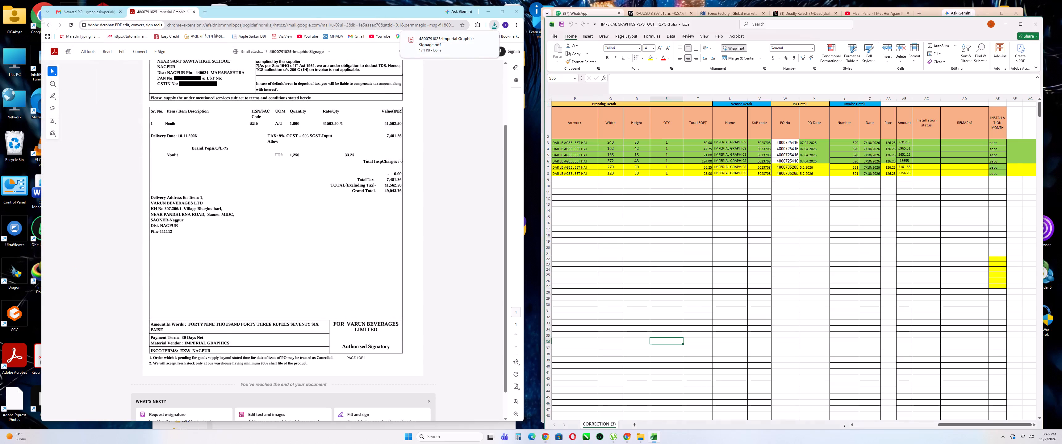
pyautogui.click(857, 424)
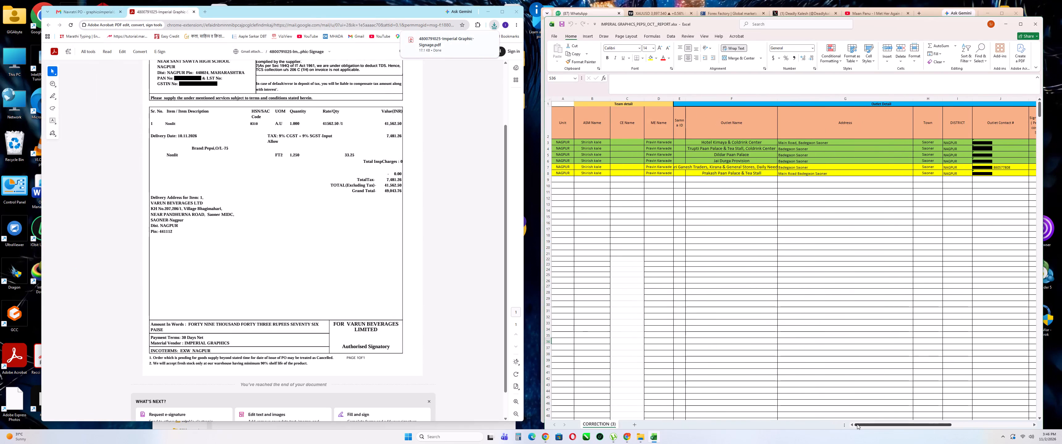
pyautogui.doubleClick(857, 424)
pyautogui.moveTo(713, 143); pyautogui.dragTo(822, 170)
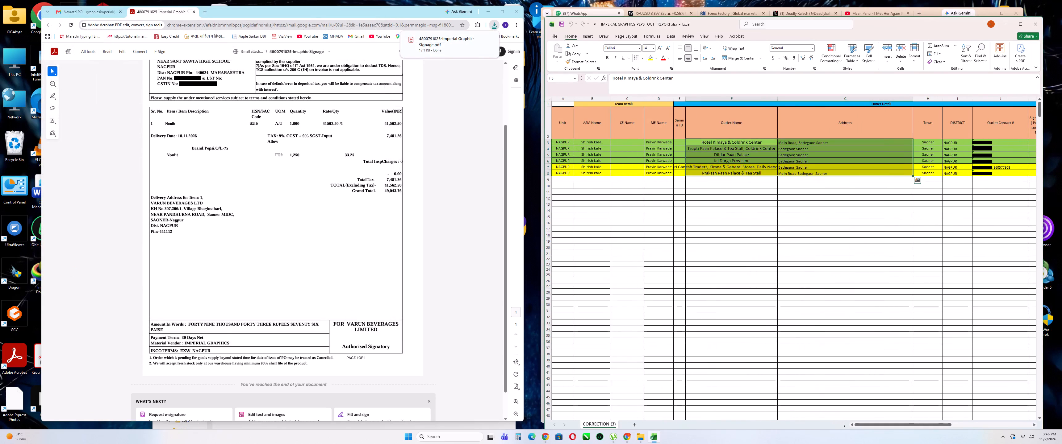
pyautogui.click(642, 442)
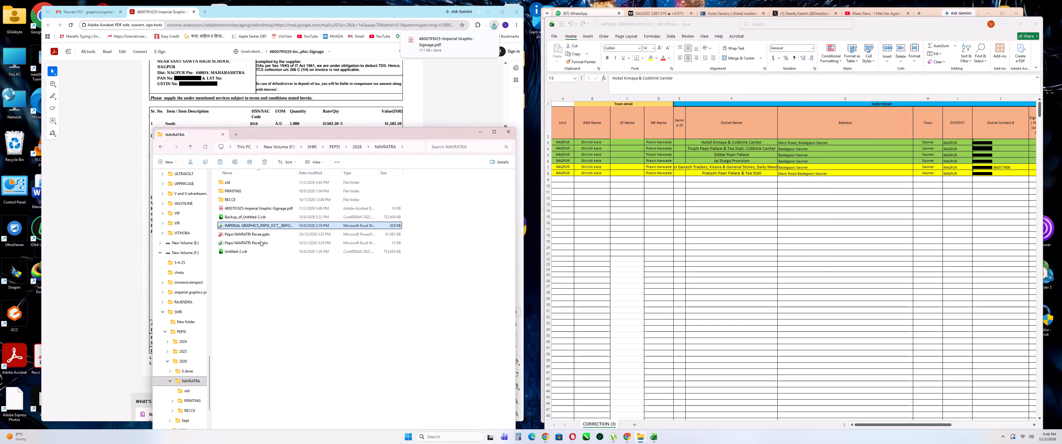
pyautogui.doubleClick(260, 241)
pyautogui.click(354, 219)
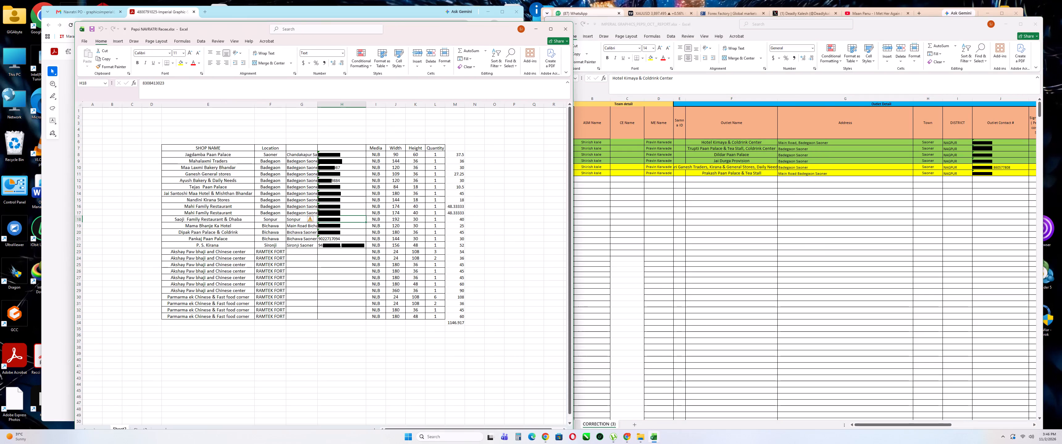
# Auto-fit the width of column G, the detailed addresses, in the Recee workbook.
pyautogui.click(204, 158)
pyautogui.doubleClick(319, 104)
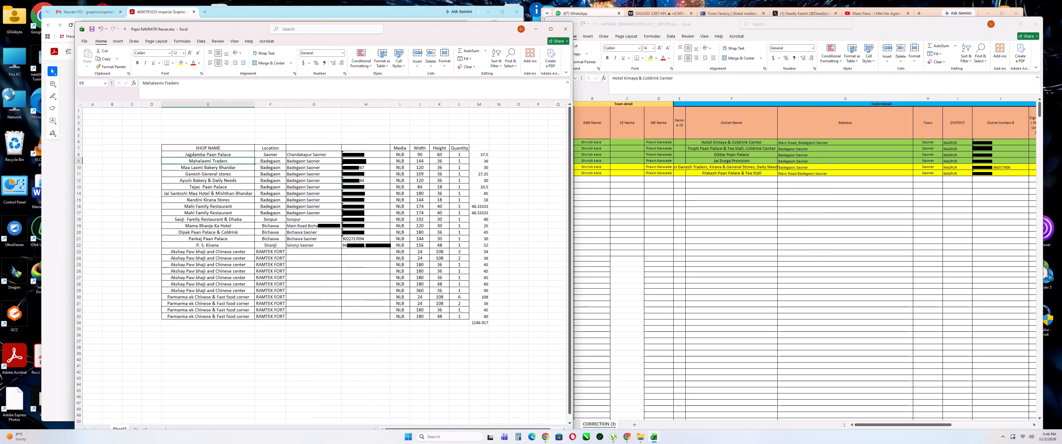
pyautogui.click(264, 197)
# Copy the shop names in rows 8 to 33 of the Recee workbook into the report's Outlet Name column from F3.
pyautogui.moveTo(217, 154); pyautogui.dragTo(220, 314)
pyautogui.hotkey('ctrl', 'c')
pyautogui.click(685, 294)
pyautogui.click(730, 141)
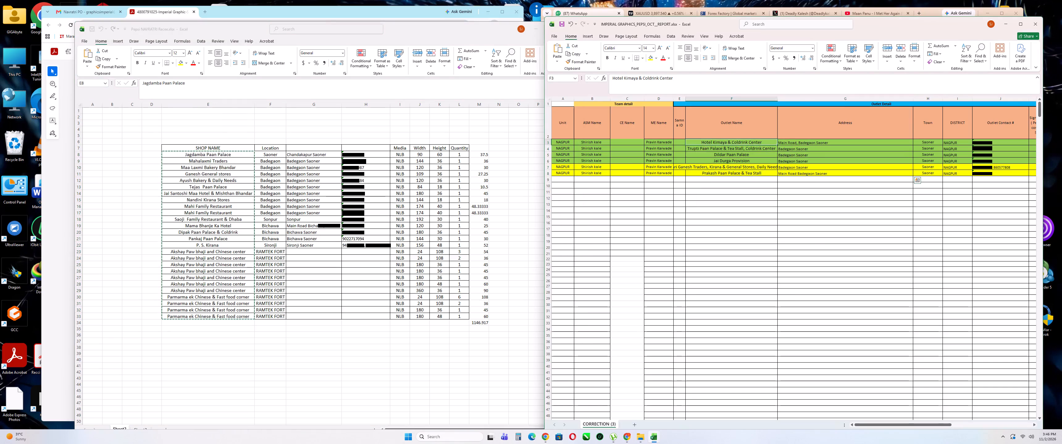
pyautogui.hotkey('ctrl', 'v')
pyautogui.click(834, 212)
# Fill the empty address cells G23 to G33 in the Recee workbook with RAMTEK FORT from the Location column.
pyautogui.click(311, 151)
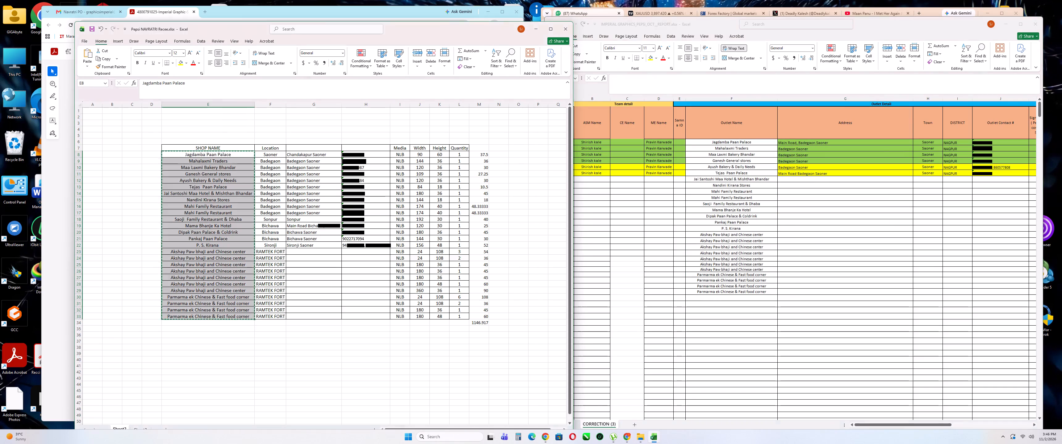
pyautogui.moveTo(308, 156); pyautogui.dragTo(312, 247)
pyautogui.moveTo(271, 254); pyautogui.dragTo(316, 252)
pyautogui.click(265, 253)
pyautogui.hotkey('ctrl', 'c')
pyautogui.click(307, 252)
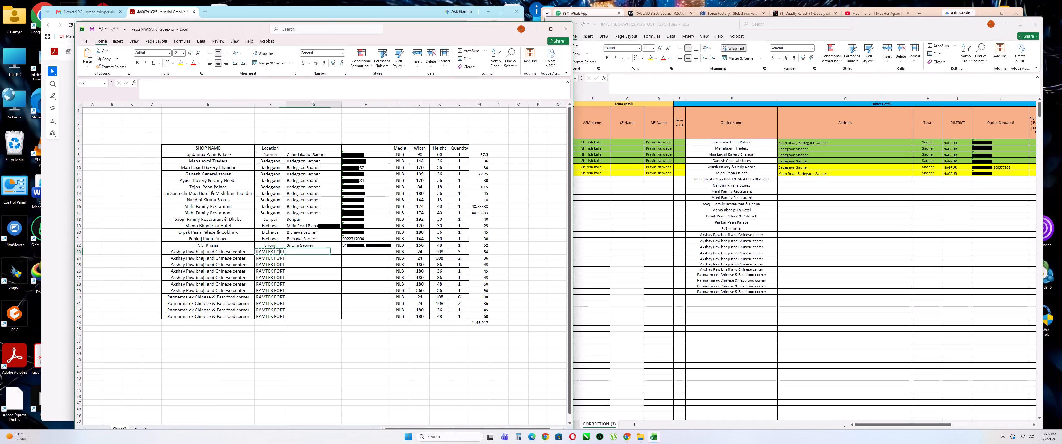
pyautogui.hotkey('ctrl', 'v')
pyautogui.moveTo(342, 255); pyautogui.dragTo(342, 317)
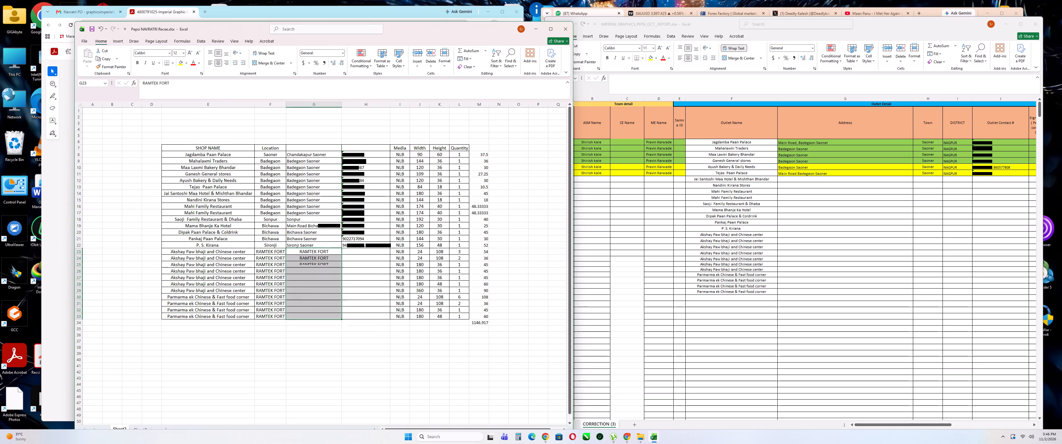
# Copy the Recee workbook's addresses and contact numbers, G8 to H33, into the report starting at the Address cell G3.
pyautogui.moveTo(312, 156); pyautogui.dragTo(368, 314)
pyautogui.hotkey('ctrl', 'c')
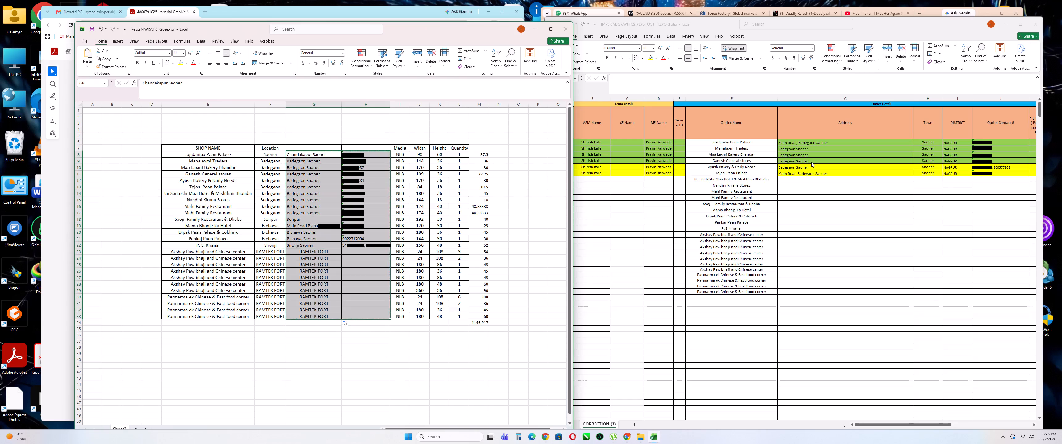
pyautogui.click(812, 162)
pyautogui.click(804, 141)
pyautogui.hotkey('ctrl', 'v')
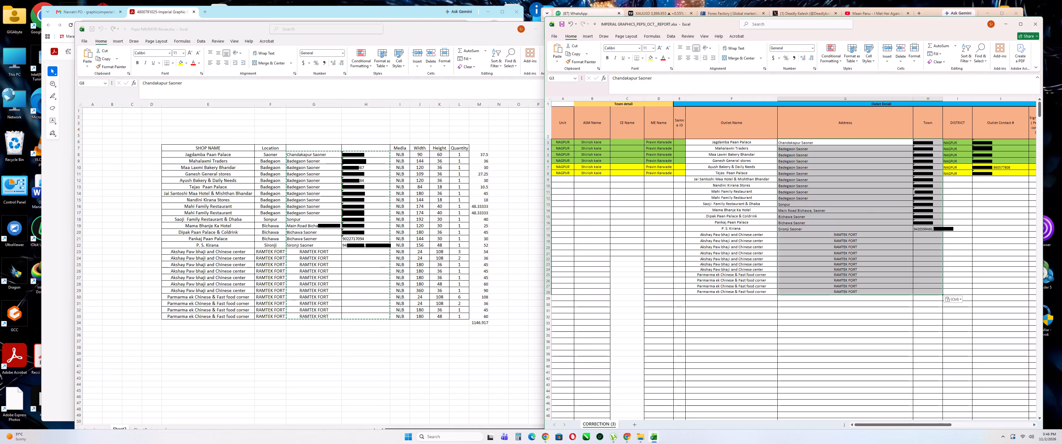
pyautogui.click(941, 217)
# Move the pasted contact numbers from the report's Town column to the Outlet Contact # column, starting at row 3.
pyautogui.click(955, 146)
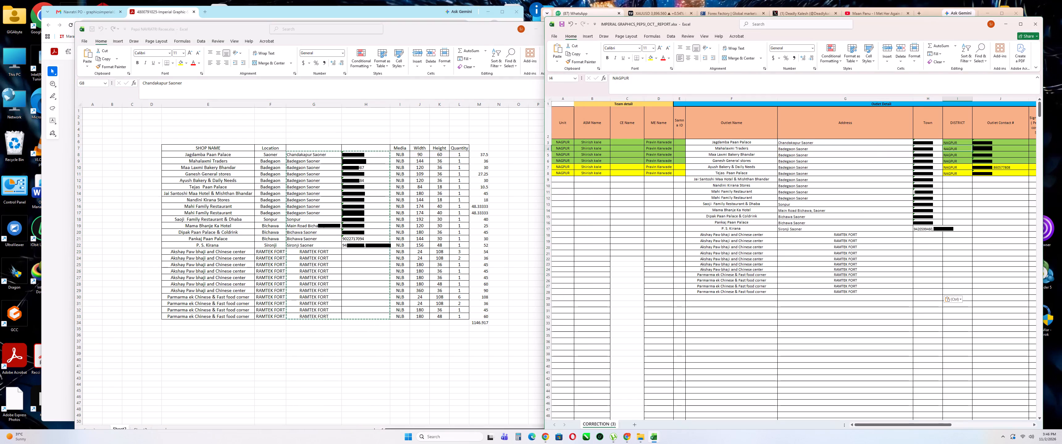
pyautogui.click(958, 142)
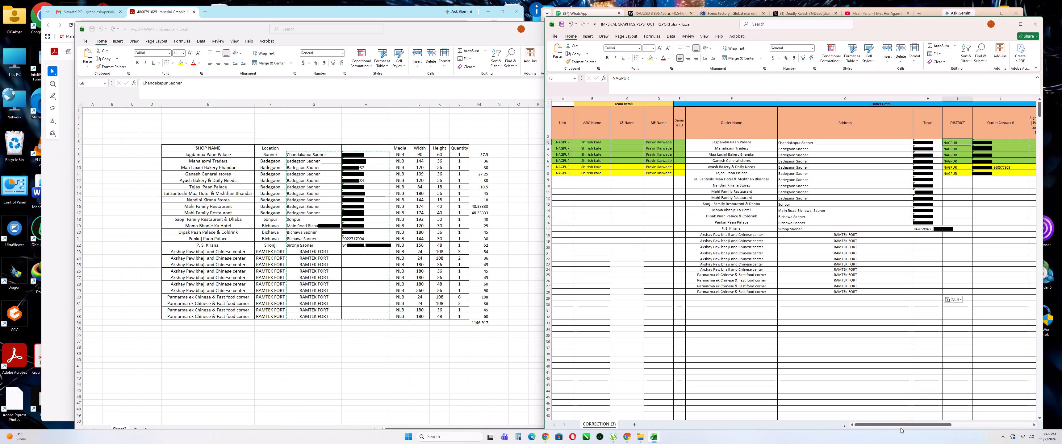
pyautogui.moveTo(904, 424); pyautogui.dragTo(917, 422)
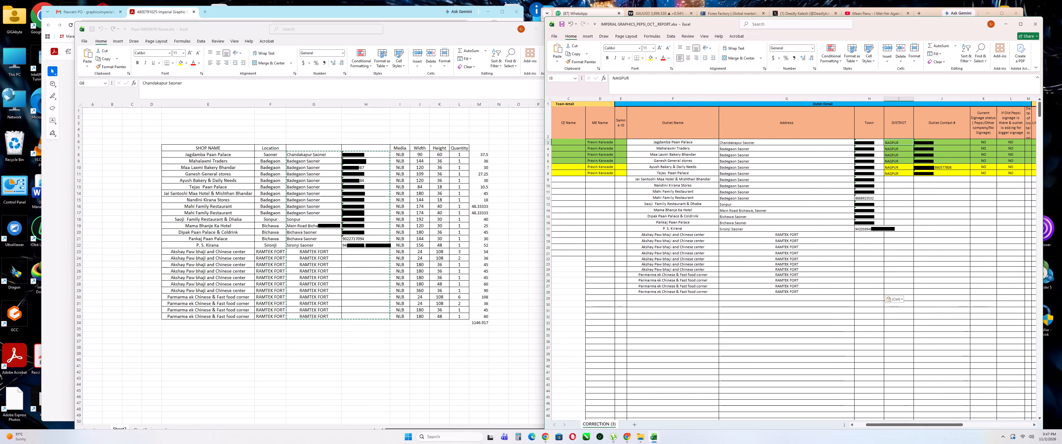
pyautogui.moveTo(866, 141); pyautogui.dragTo(875, 241)
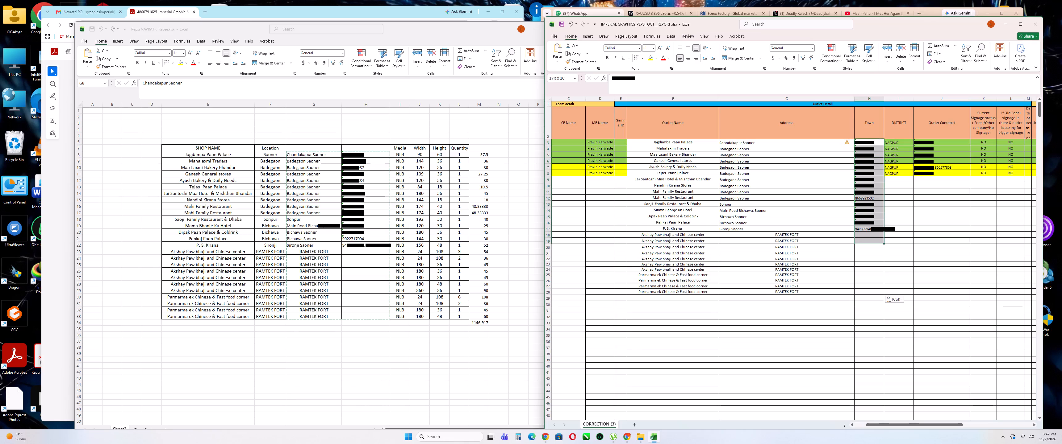
pyautogui.moveTo(875, 241); pyautogui.dragTo(875, 241)
pyautogui.hotkey('ctrl', 'x')
pyautogui.click(950, 141)
pyautogui.hotkey('ctrl', 'v')
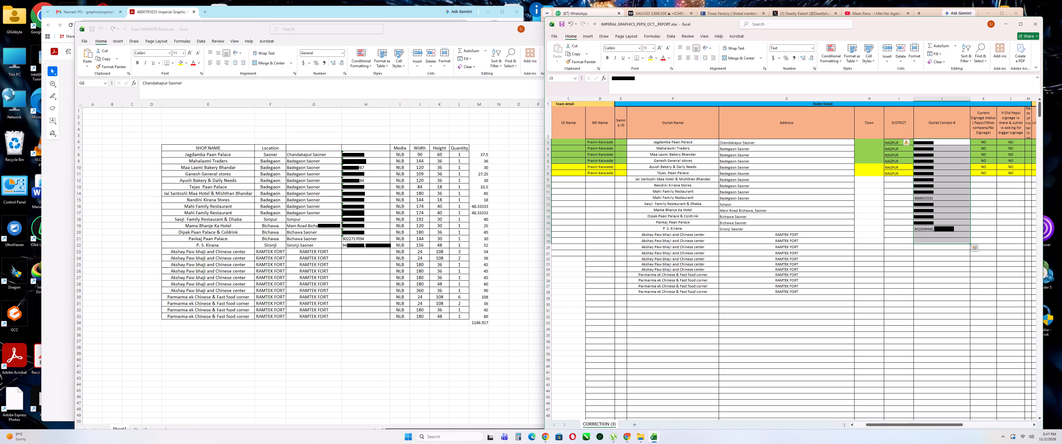
pyautogui.click(872, 154)
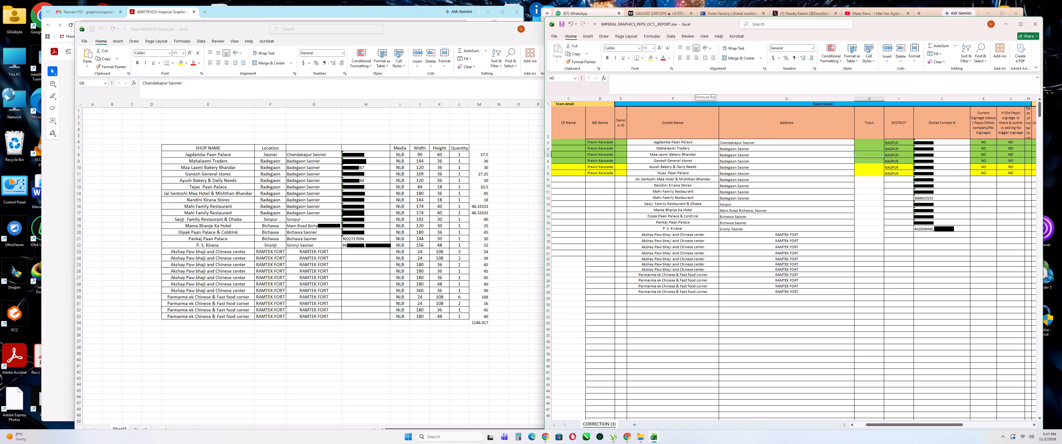
pyautogui.click(901, 190)
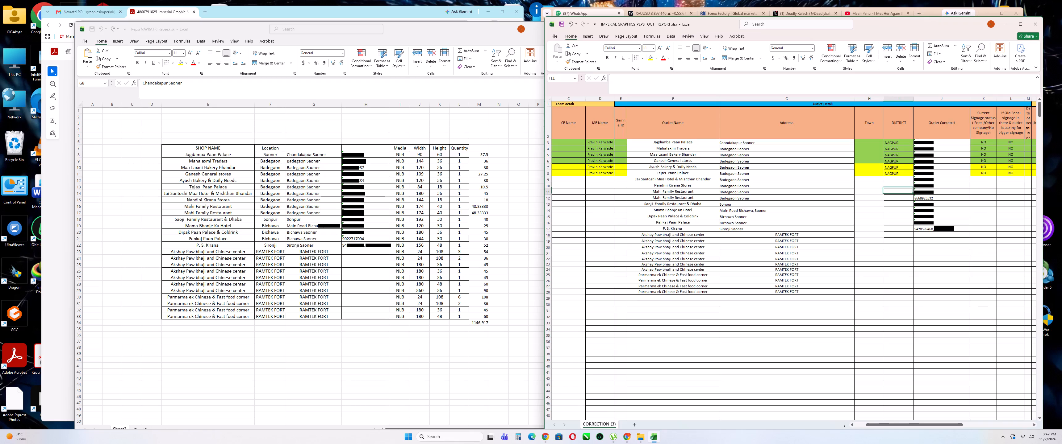
# Fill the NAGPUR entry down the report's DISTRICT column from row 3 to row 28.
pyautogui.click(897, 144)
pyautogui.moveTo(914, 146); pyautogui.dragTo(922, 294)
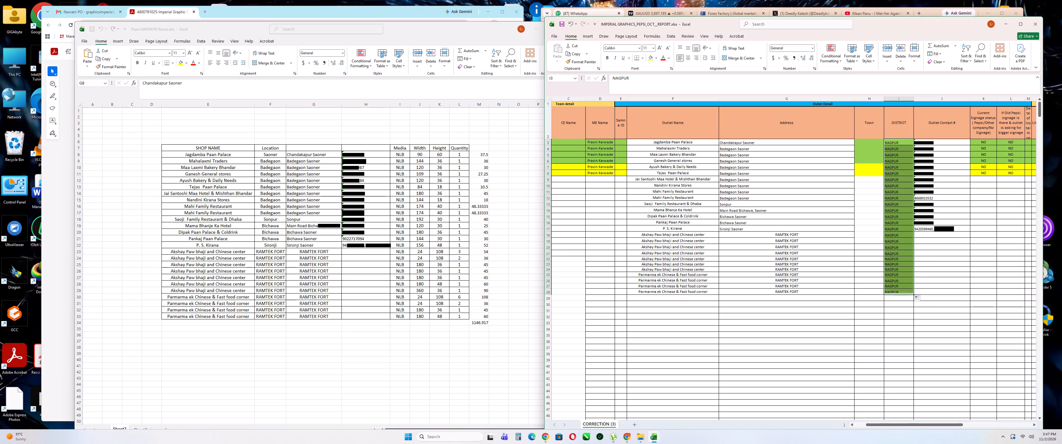
# Copy the Recee workbook's Location values, F8 to F33, into the report's Town column from H3, and save the report.
pyautogui.click(868, 208)
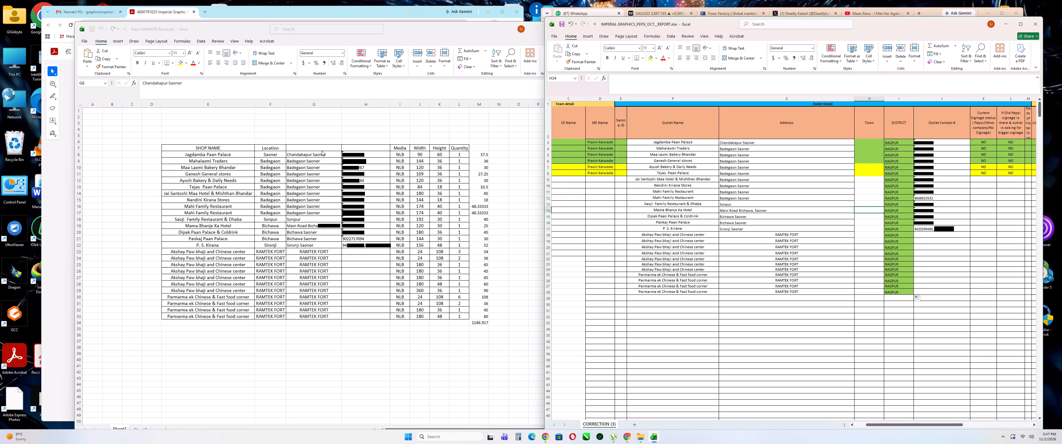
pyautogui.click(264, 161)
pyautogui.moveTo(270, 153); pyautogui.dragTo(285, 315)
pyautogui.hotkey('ctrl', 'c')
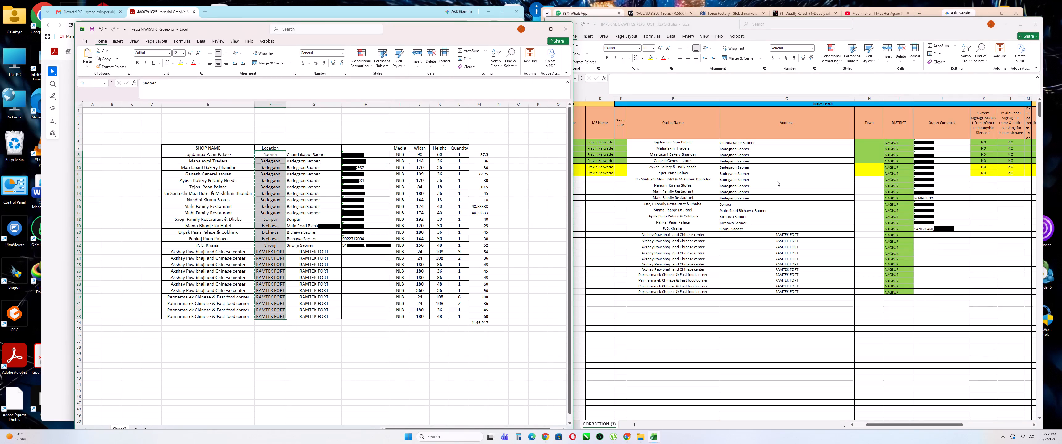
pyautogui.moveTo(893, 133); pyautogui.dragTo(889, 135)
pyautogui.click(864, 143)
pyautogui.hotkey('ctrl', 'v')
pyautogui.click(943, 210)
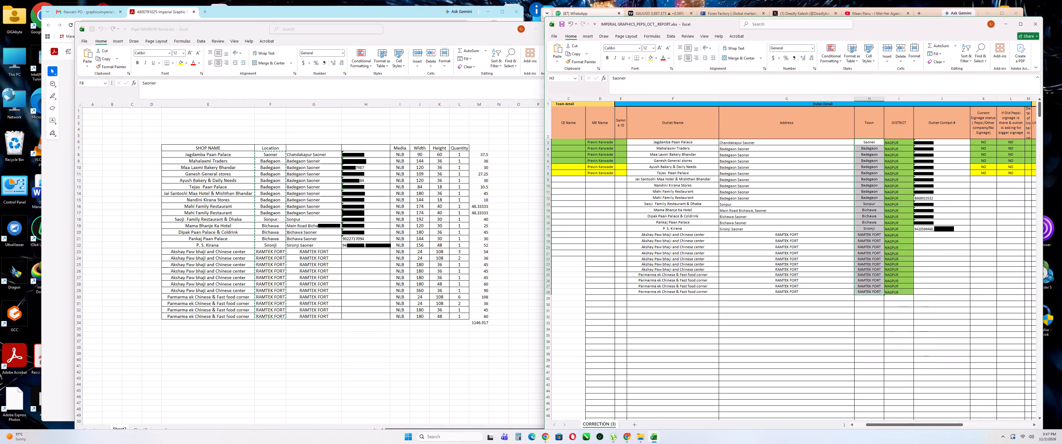
pyautogui.hotkey('ctrl', 's')
pyautogui.hotkey('ctrl', 's')
pyautogui.hotkey('ctrl', 's')
pyautogui.hotkey('ctrl', 's')
# Fill the NO entries in the report's two Pepsi signage status columns, K and L, down from row 3 to row 28.
pyautogui.moveTo(989, 142); pyautogui.dragTo(1016, 142)
pyautogui.moveTo(1024, 146); pyautogui.dragTo(1019, 294)
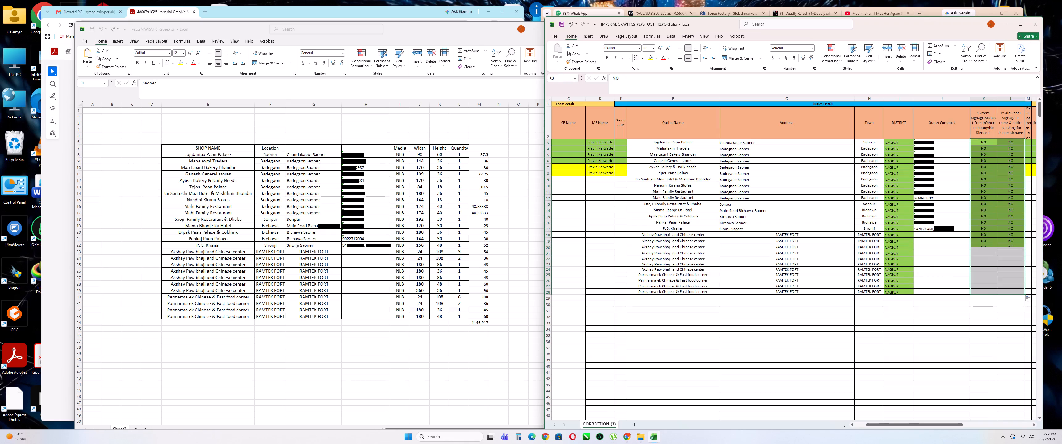
# Set the branding type in N3 to NLB and fill it down the column to row 28.
pyautogui.moveTo(939, 425); pyautogui.dragTo(973, 419)
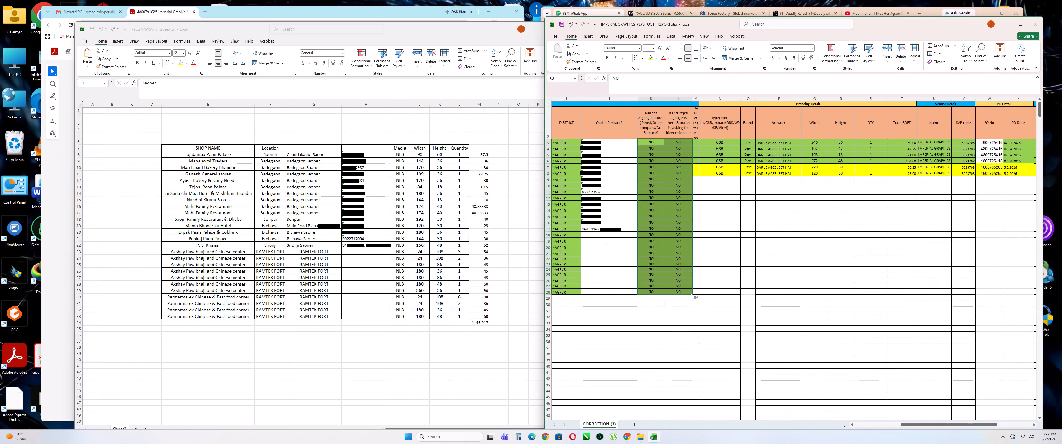
pyautogui.moveTo(730, 190); pyautogui.dragTo(728, 185)
pyautogui.click(721, 142)
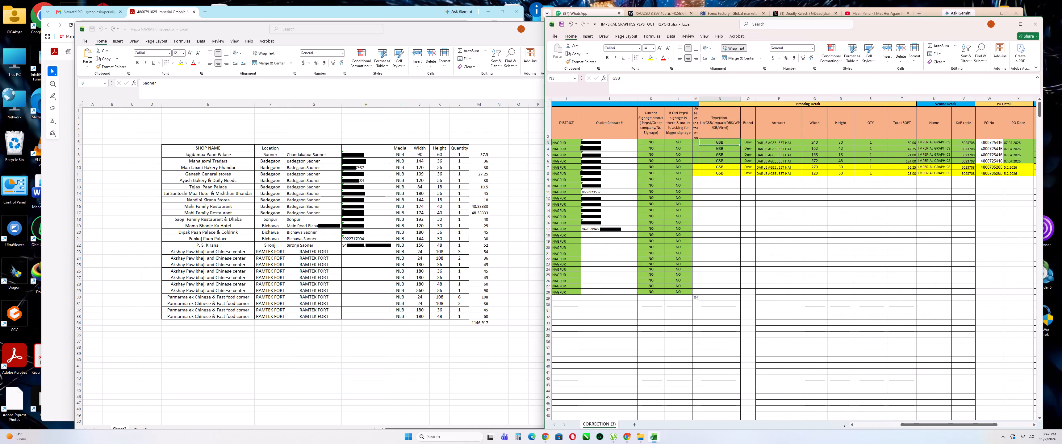
pyautogui.write('NLB')
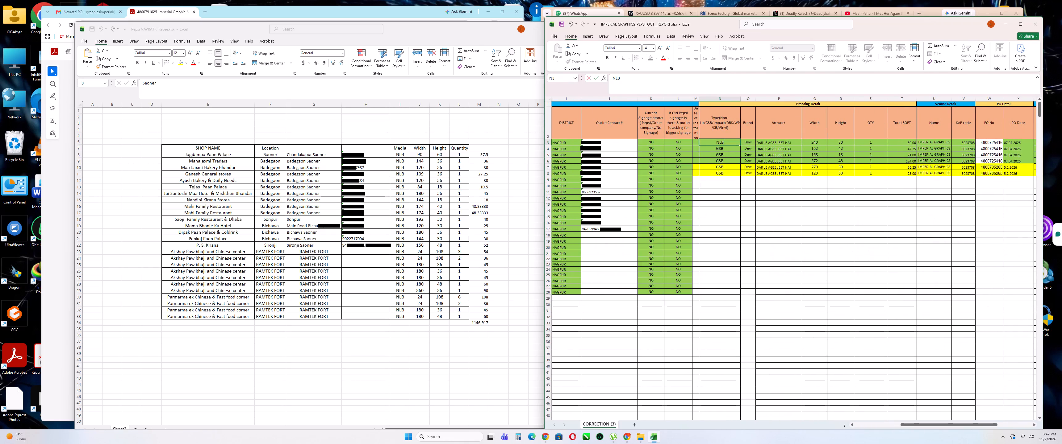
pyautogui.click(740, 146)
pyautogui.click(735, 143)
pyautogui.moveTo(741, 145); pyautogui.dragTo(740, 157)
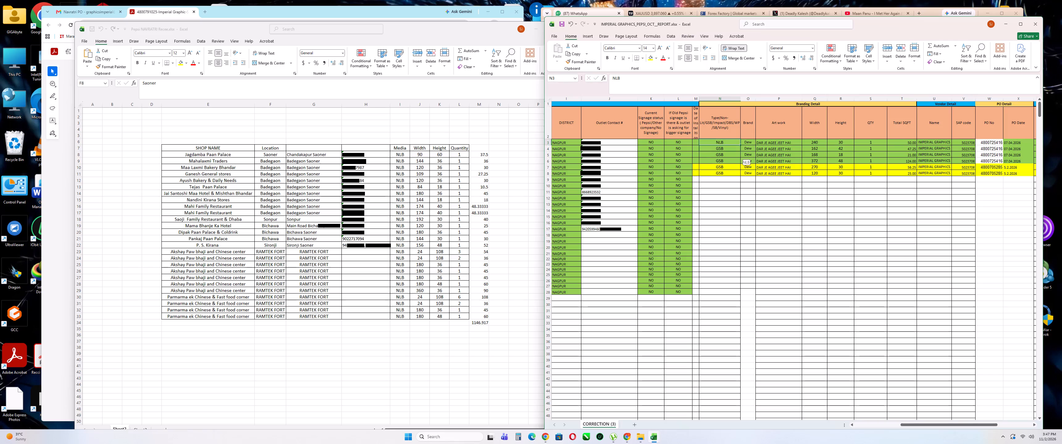
pyautogui.moveTo(740, 157); pyautogui.dragTo(739, 293)
pyautogui.click(754, 177)
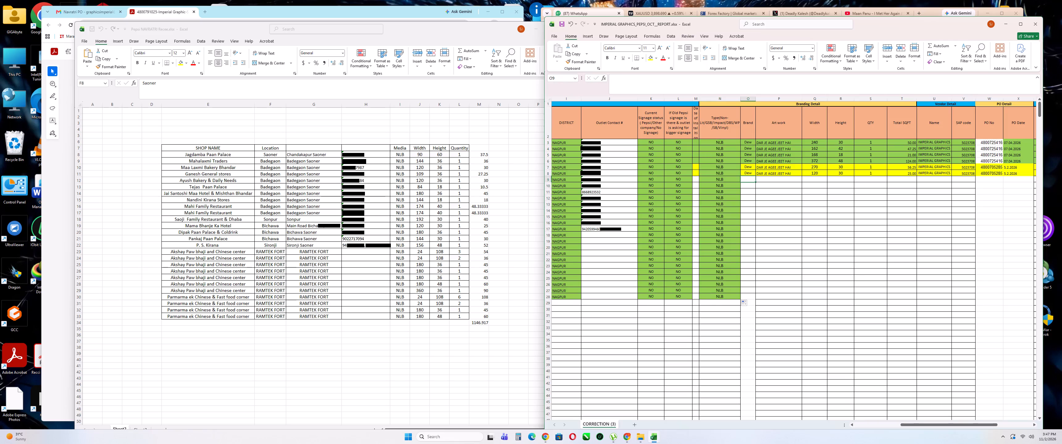
# Open the Pepsi NAVRATRI Recee presentation in PowerPoint, examine its first shop slides for branding details, and close it.
pyautogui.click(746, 141)
pyautogui.click(637, 436)
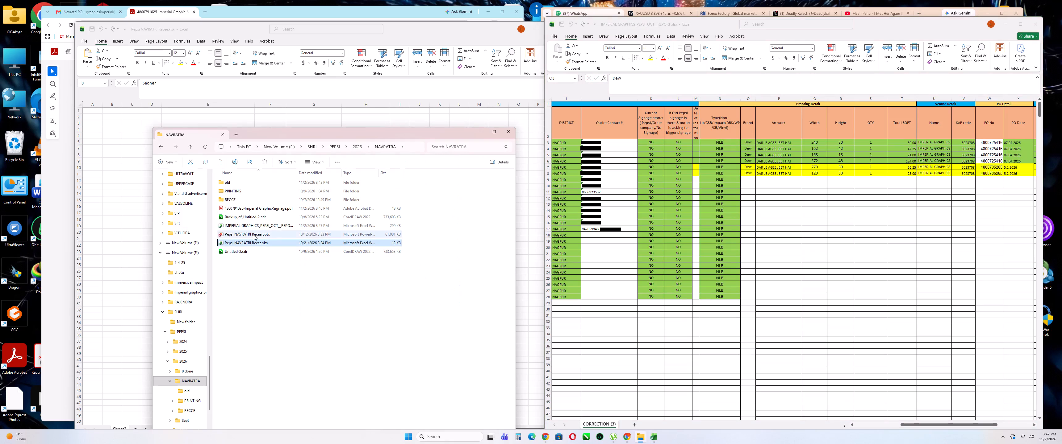
pyautogui.doubleClick(255, 232)
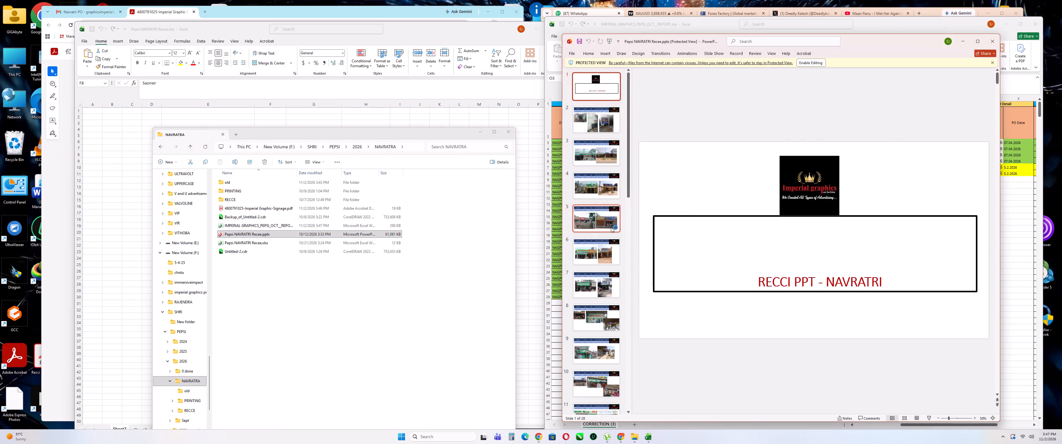
pyautogui.scroll(-1, 611, 227)
pyautogui.scroll(-7, 729, 260)
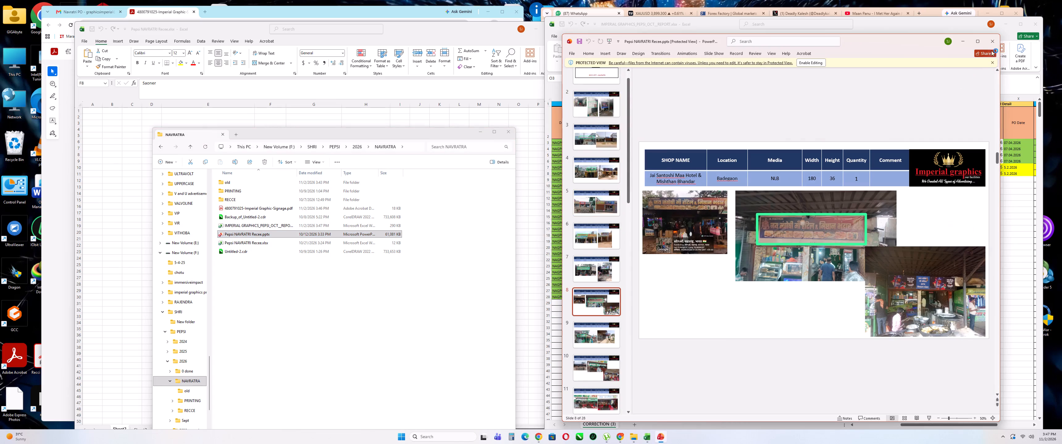
pyautogui.click(995, 36)
# Enter PEPSI as Brand and NAVRATRI as Art work in row 3 of the report and fill both down to row 28.
pyautogui.click(753, 141)
pyautogui.click(748, 142)
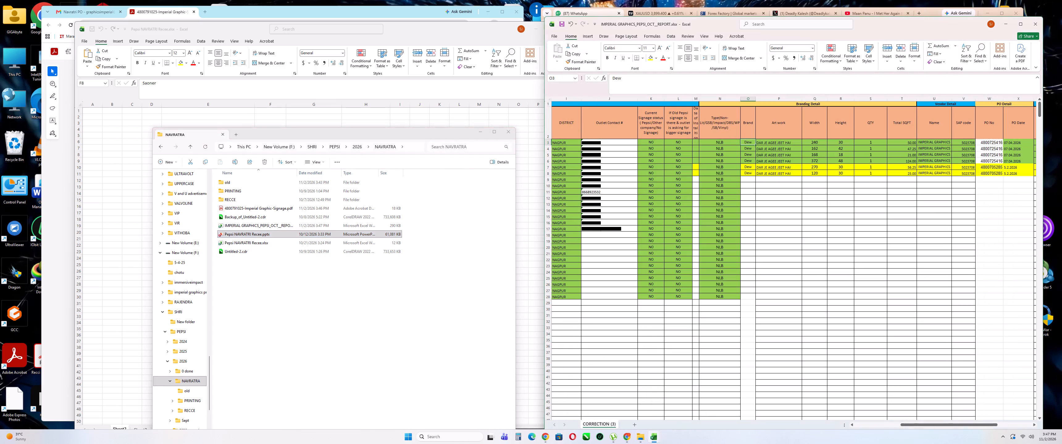
pyautogui.write('PEPSI')
pyautogui.press('Right')
pyautogui.write('NAVRATR')
pyautogui.press('i')
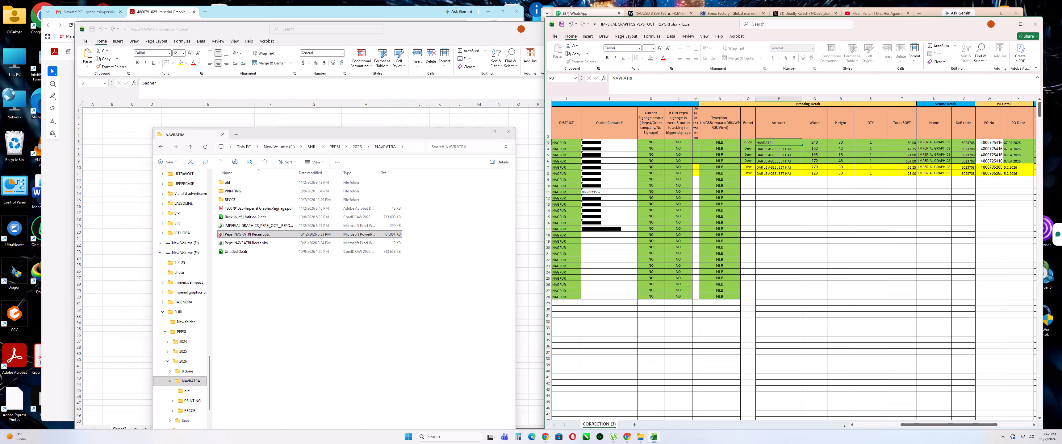
pyautogui.moveTo(748, 142); pyautogui.dragTo(787, 143)
pyautogui.moveTo(801, 144); pyautogui.dragTo(799, 298)
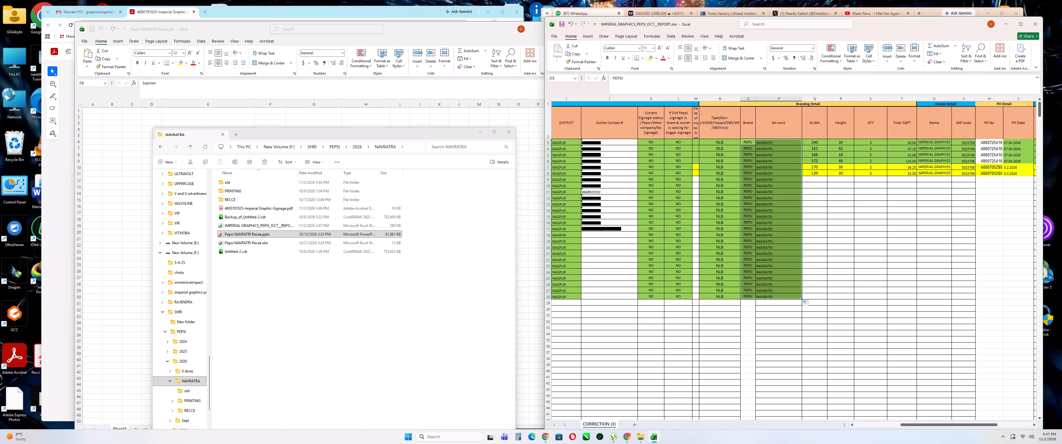
# Copy the Recee workbook's Width, Height and Quantity values, J8 to L33, into the report from Q3, and save the report.
pyautogui.click(655, 440)
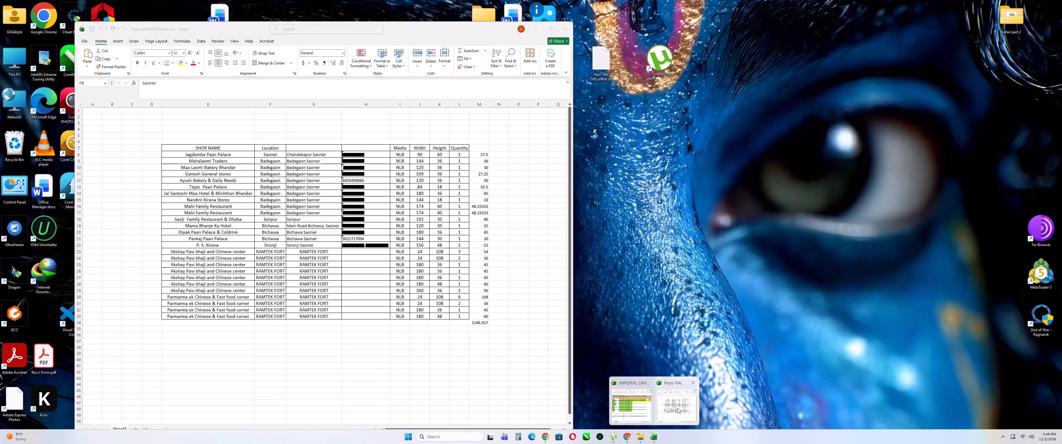
pyautogui.click(678, 408)
pyautogui.click(434, 166)
pyautogui.moveTo(424, 153); pyautogui.dragTo(469, 315)
pyautogui.hotkey('ctrl', 'c')
pyautogui.click(876, 225)
pyautogui.click(810, 141)
pyautogui.hotkey('ctrl', 'v')
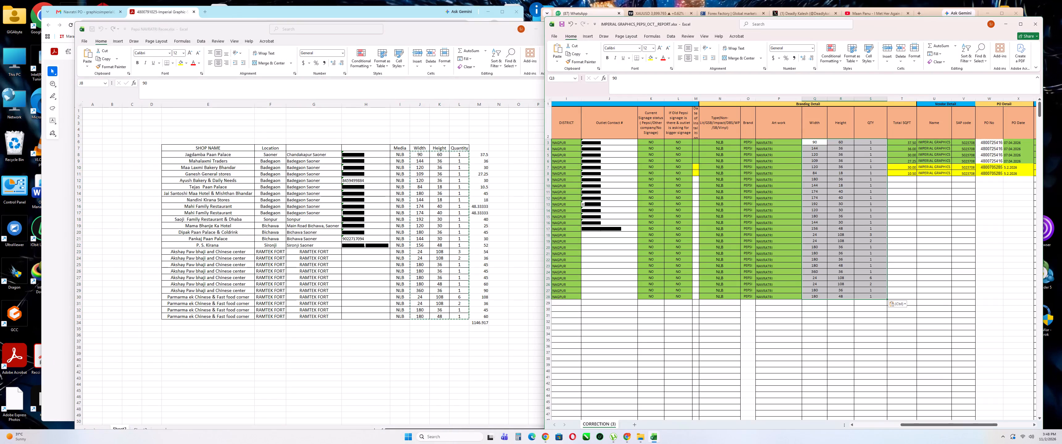
pyautogui.hotkey('ctrl', 's')
pyautogui.hotkey('ctrl', 's')
pyautogui.hotkey('ctrl', 's')
pyautogui.hotkey('ctrl', 's')
pyautogui.hotkey('ctrl', 's')
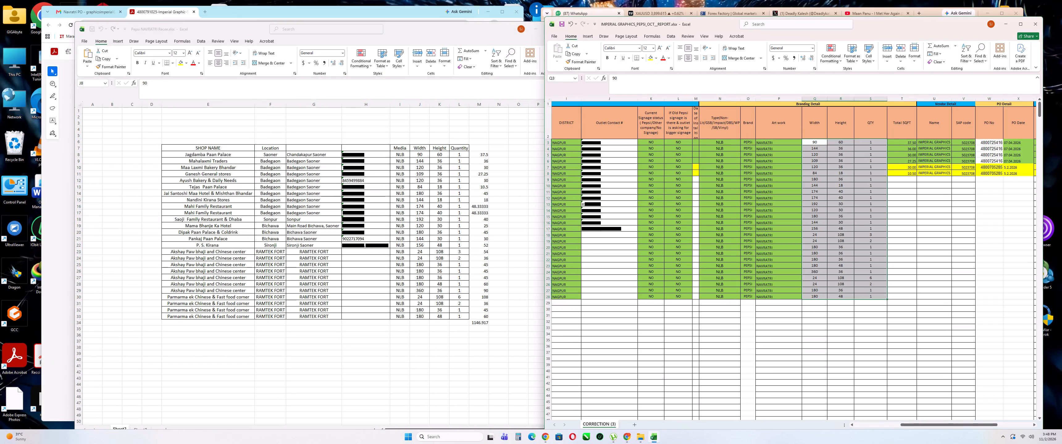
pyautogui.hotkey('ctrl', 's')
pyautogui.hotkey('ctrl', 's')
pyautogui.hotkey('ctrl', 's')
pyautogui.hotkey('ctrl', 's')
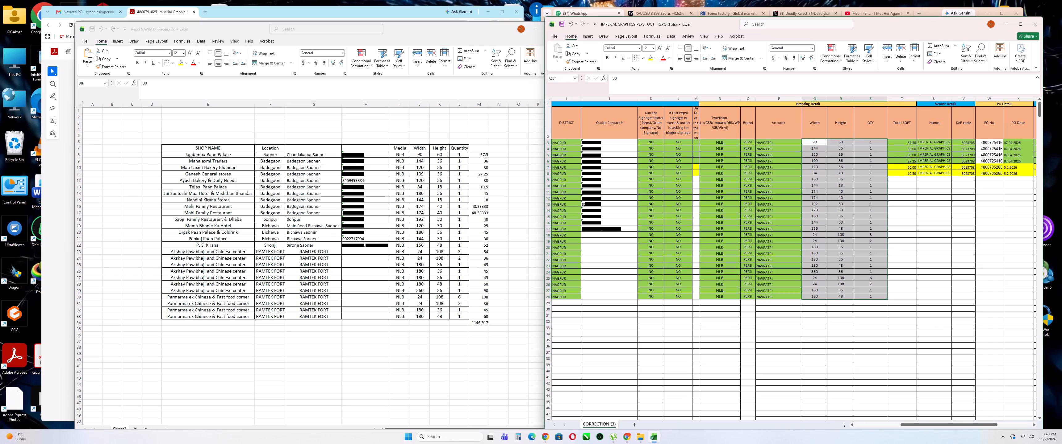
# Fill the Total SQFT formula from T3 down to T28 and add a column sum beneath it in T29.
pyautogui.click(908, 142)
pyautogui.moveTo(917, 144); pyautogui.dragTo(923, 300)
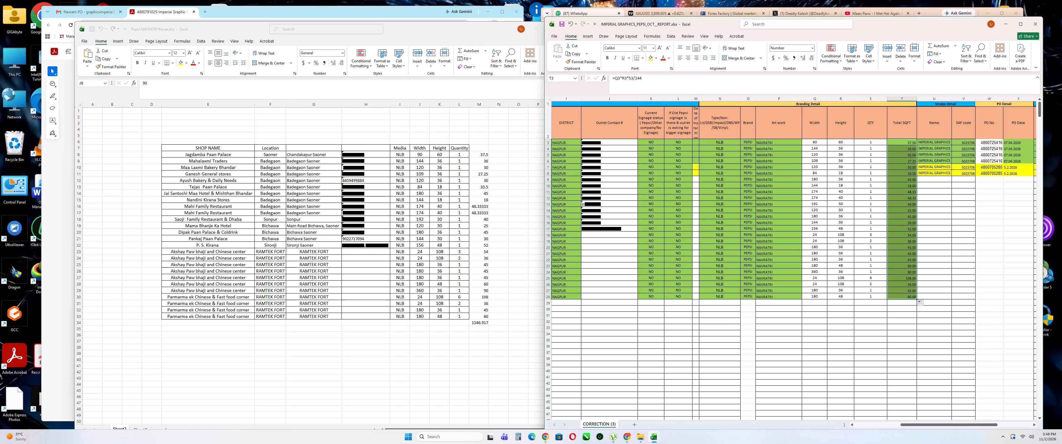
pyautogui.click(932, 45)
pyautogui.click(950, 253)
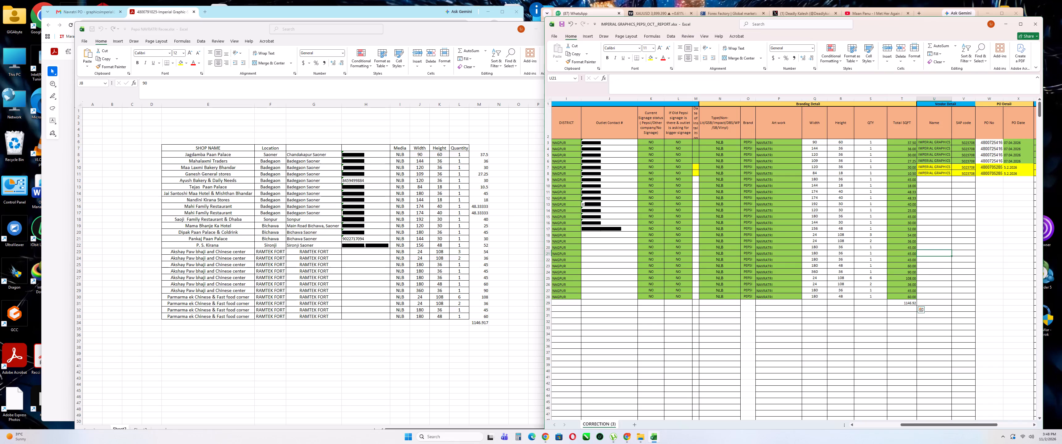
# Close the Recee workbook without saving its changes.
pyautogui.click(389, 175)
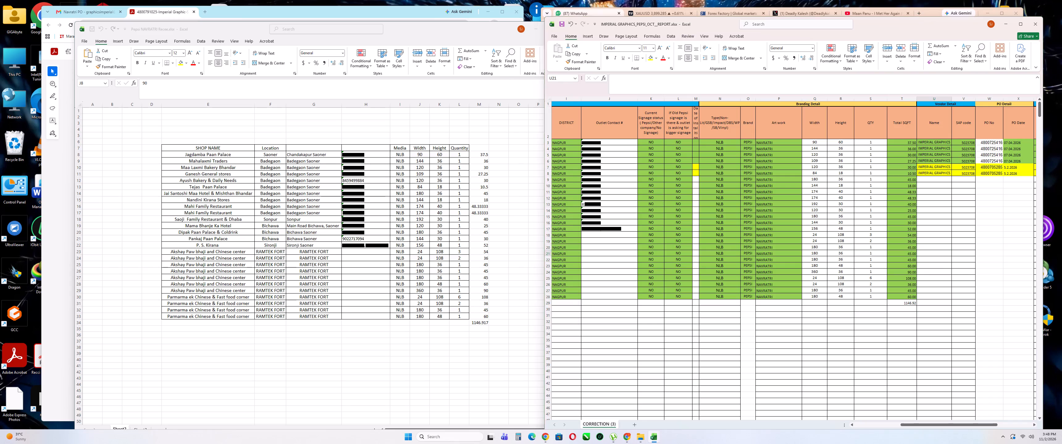
pyautogui.click(565, 31)
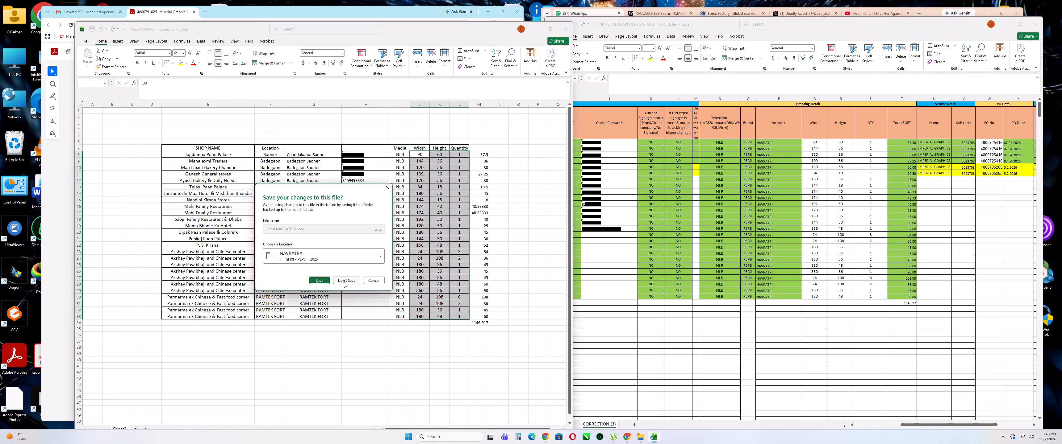
pyautogui.click(345, 282)
pyautogui.click(345, 282)
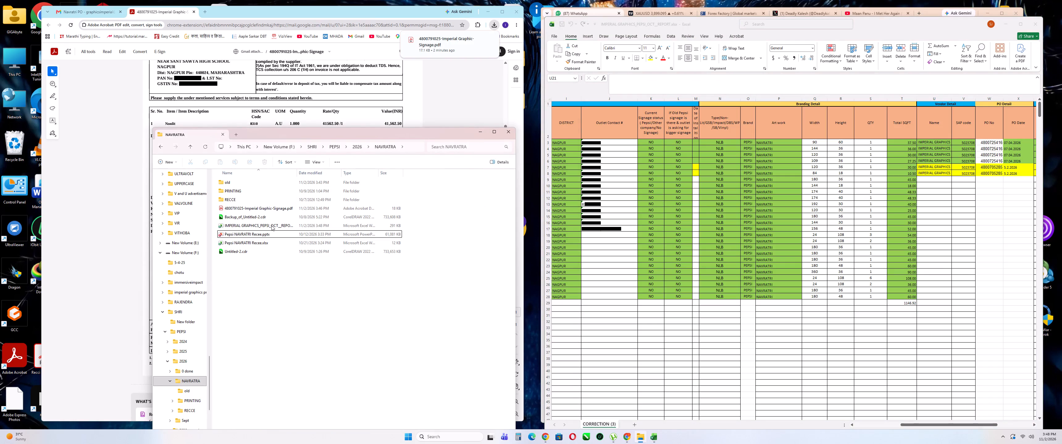
# Reopen the Pepsi NAVRATRI Recee presentation beside the report, enable editing, and set Jagdamba Paan Palace's Width on slide 2 to 96.
pyautogui.doubleClick(270, 232)
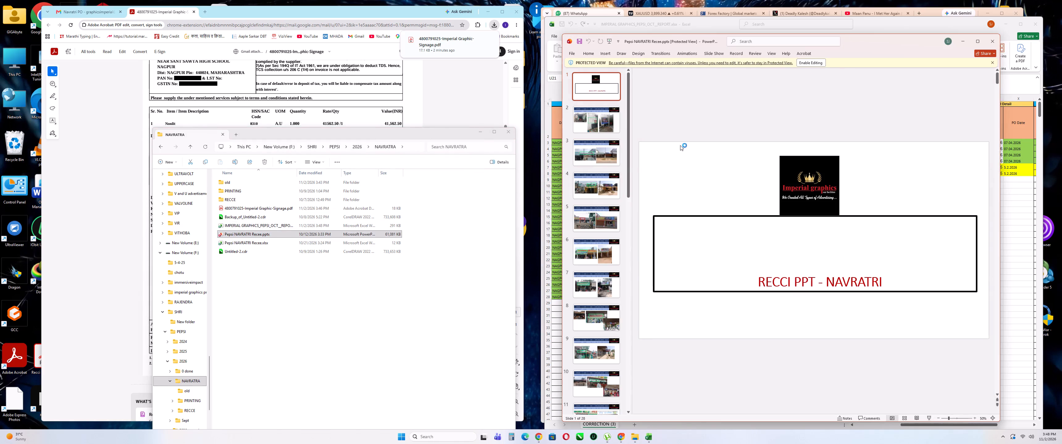
pyautogui.moveTo(859, 47); pyautogui.dragTo(420, 50)
pyautogui.scroll(-1, 442, 136)
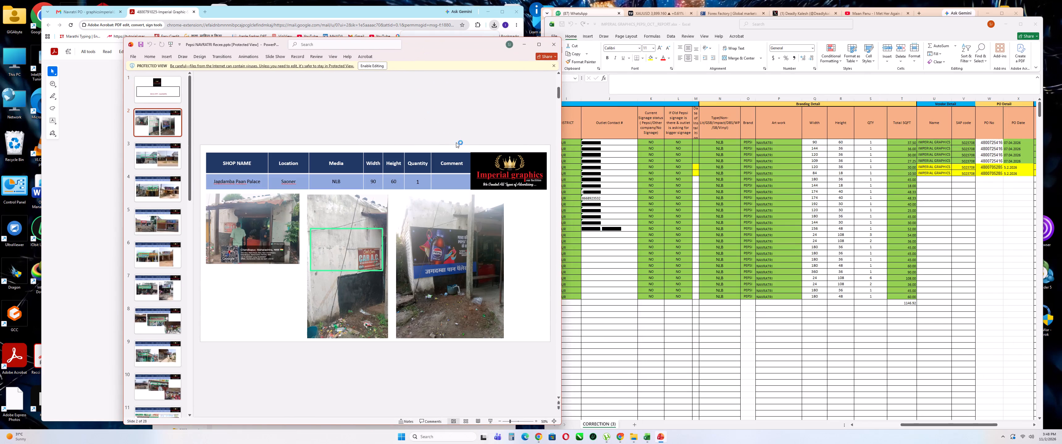
pyautogui.click(390, 187)
pyautogui.doubleClick(370, 182)
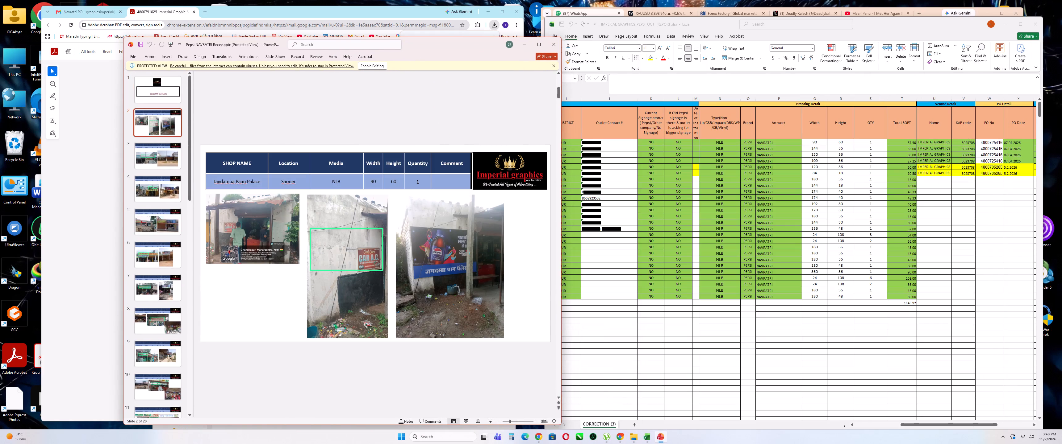
pyautogui.click(374, 66)
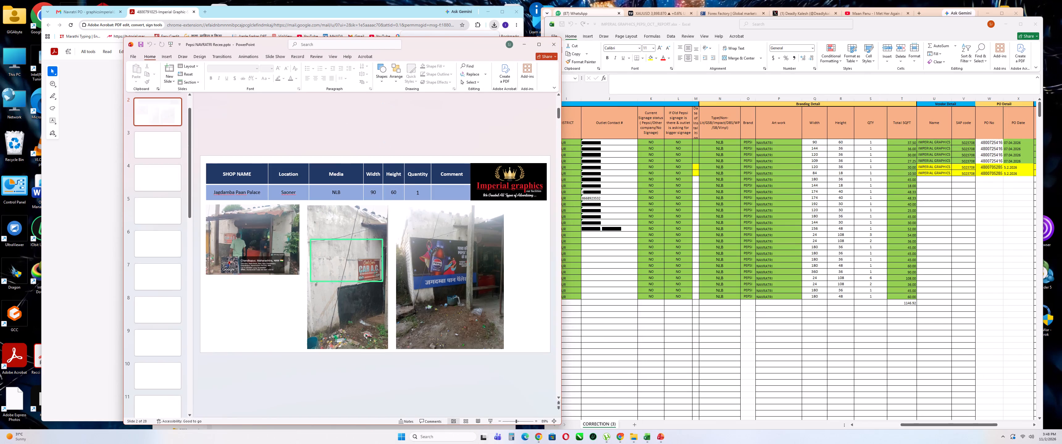
pyautogui.click(377, 193)
pyautogui.doubleClick(373, 193)
pyautogui.write('96')
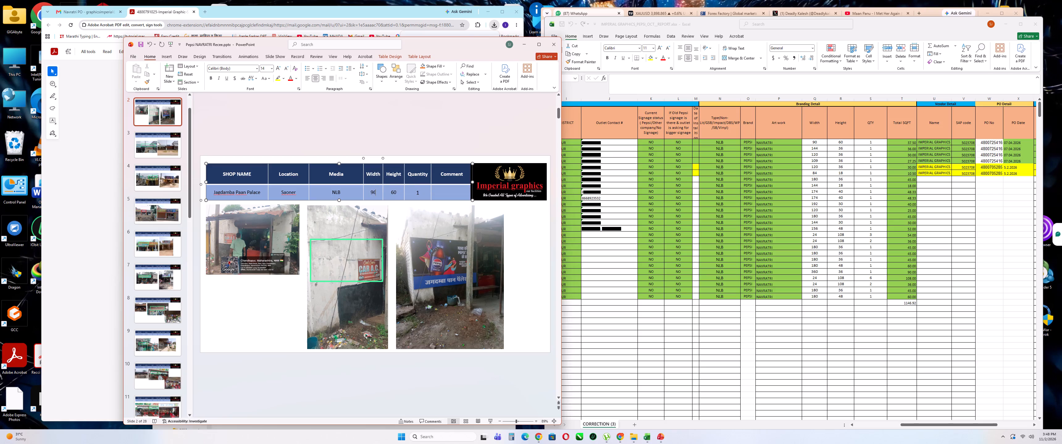
pyautogui.press('Down')
pyautogui.click(521, 246)
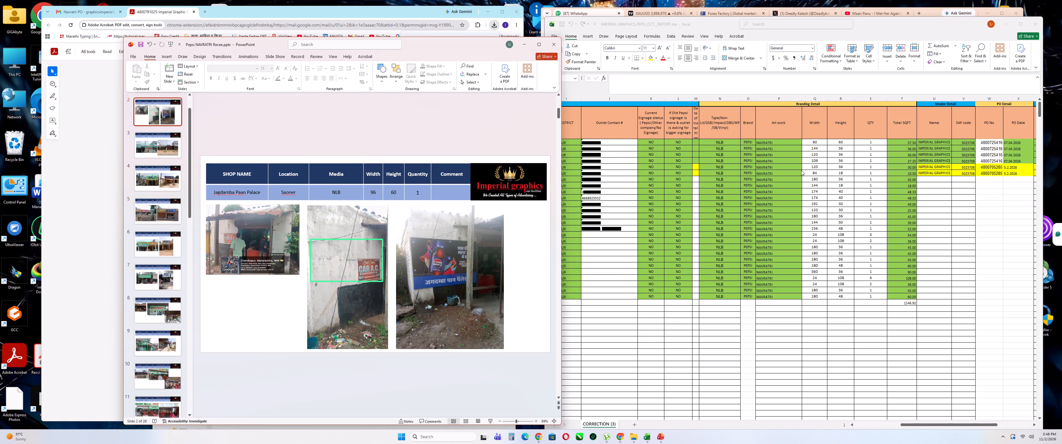
# Set the Width for Jagdamba Paan Palace, cell Q3 of the report, to 96.
pyautogui.click(836, 154)
pyautogui.click(810, 143)
pyautogui.press('9')
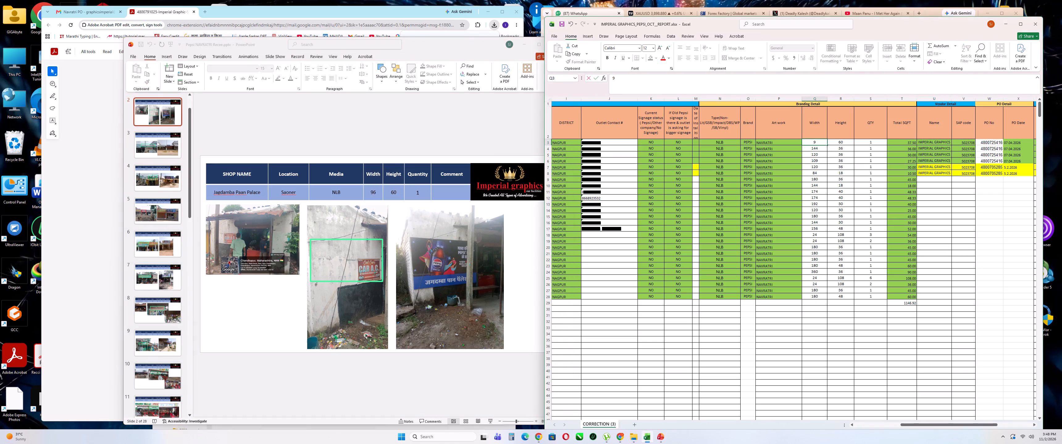
pyautogui.press('6')
pyautogui.press('Down')
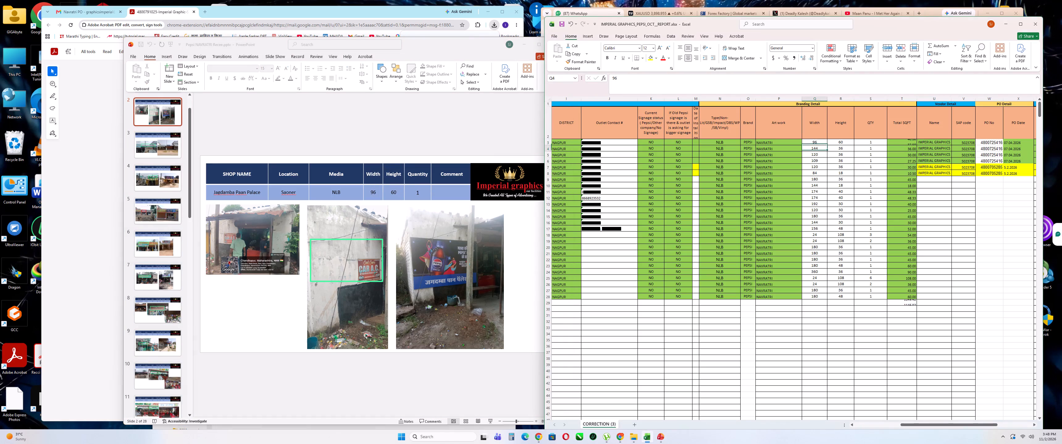
# Bring the purchase order PDF up beside the report and note its ordered square footage, 1250, in cell P36.
pyautogui.click(812, 188)
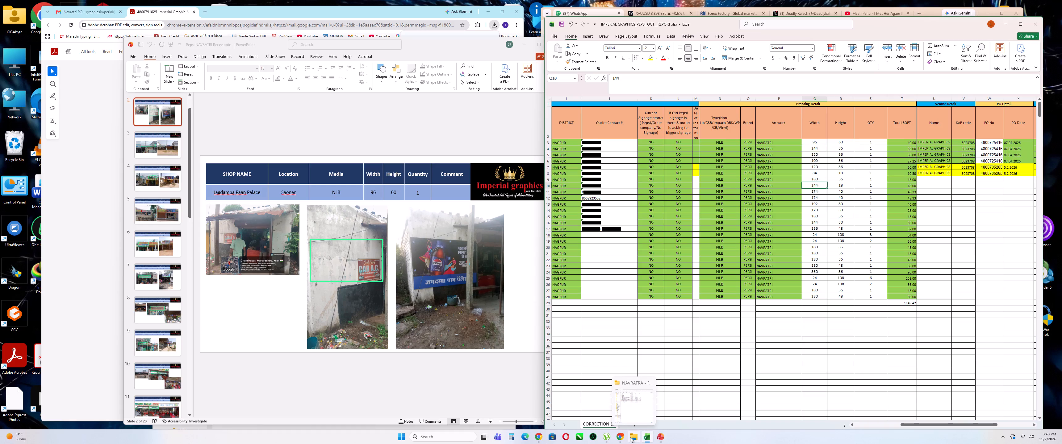
pyautogui.moveTo(420, 45); pyautogui.dragTo(741, 192)
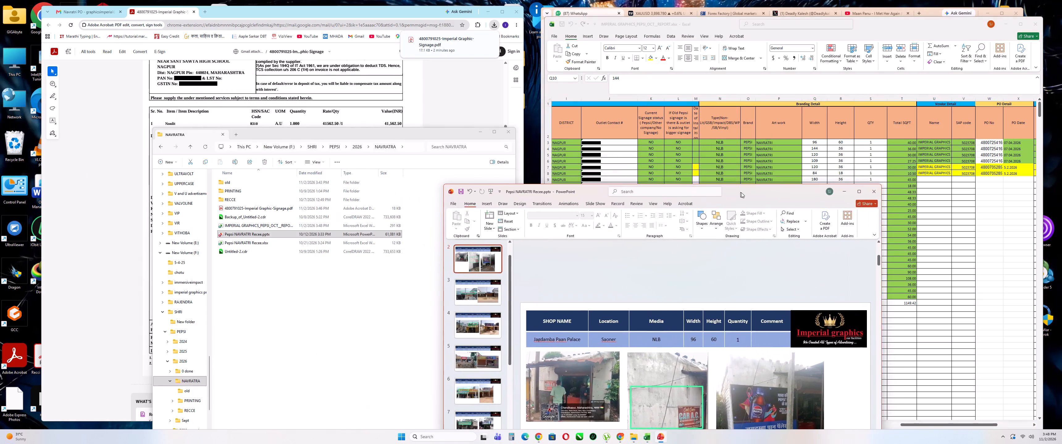
pyautogui.moveTo(741, 192); pyautogui.dragTo(497, 74)
pyautogui.click(118, 133)
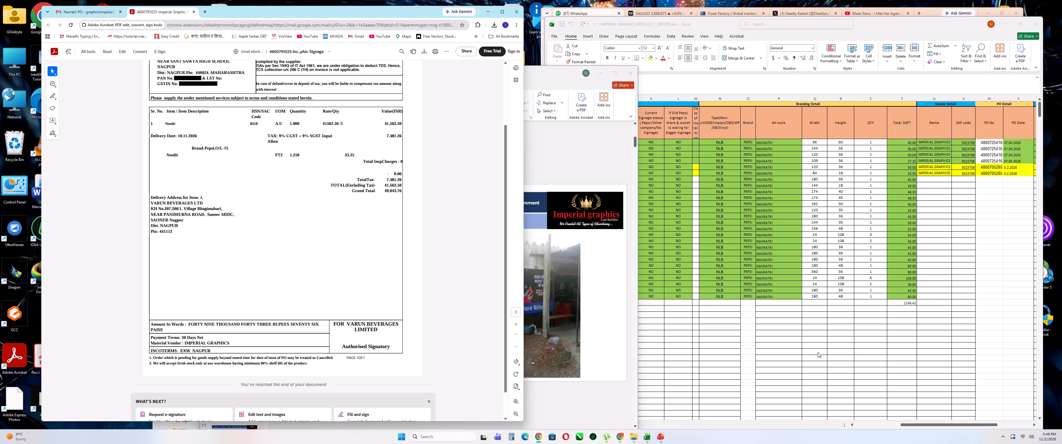
pyautogui.click(769, 357)
pyautogui.click(773, 344)
pyautogui.write('1250')
pyautogui.press('Right')
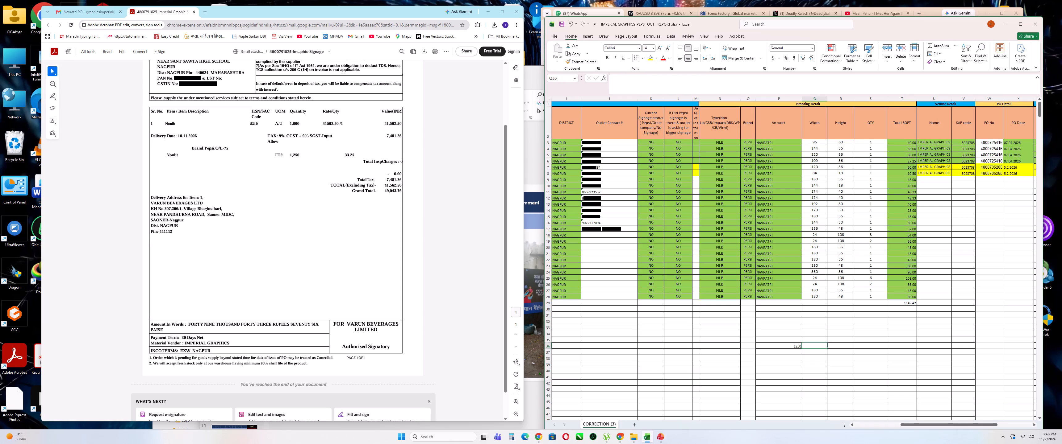
# Set the Height for Jagdamba Paan Palace, cell R3 of the report, to 72.
pyautogui.click(844, 142)
pyautogui.write('72')
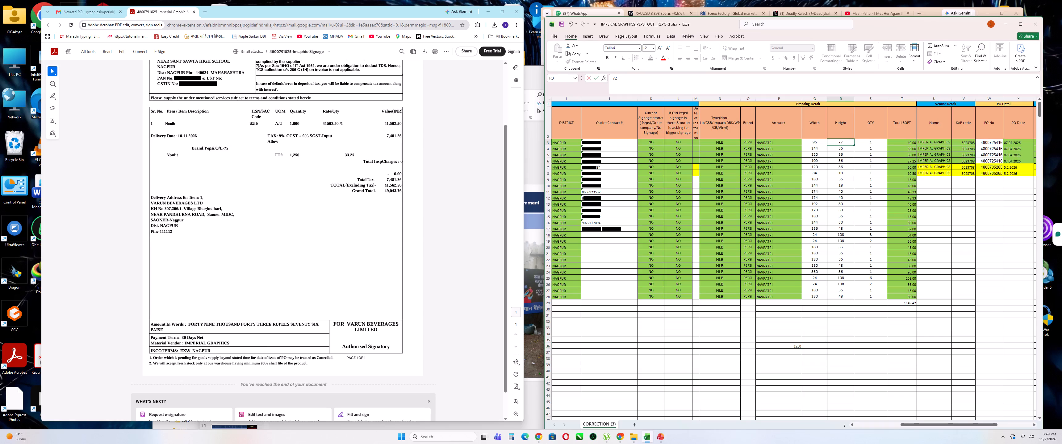
pyautogui.press('Down')
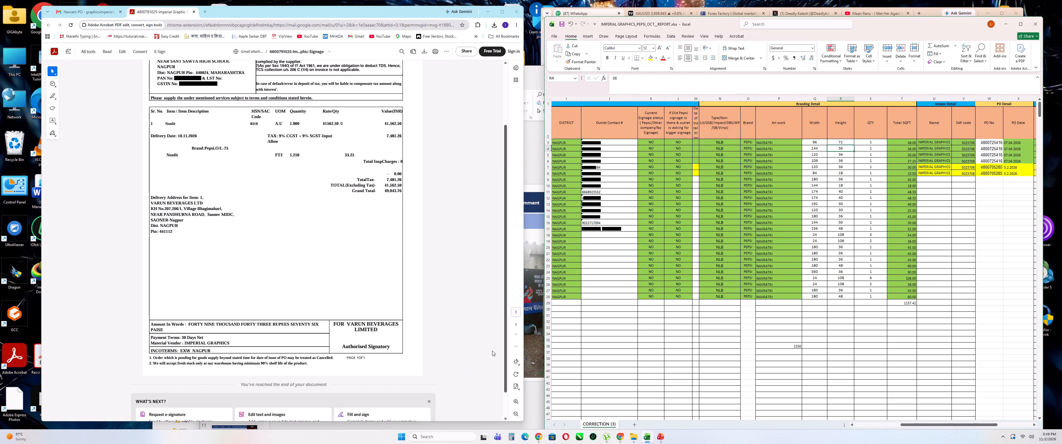
# Return to the Recee presentation beside the report and set Jagdamba Paan Palace's Height on slide 2 to 72.
pyautogui.click(533, 290)
pyautogui.moveTo(505, 81); pyautogui.dragTo(395, 30)
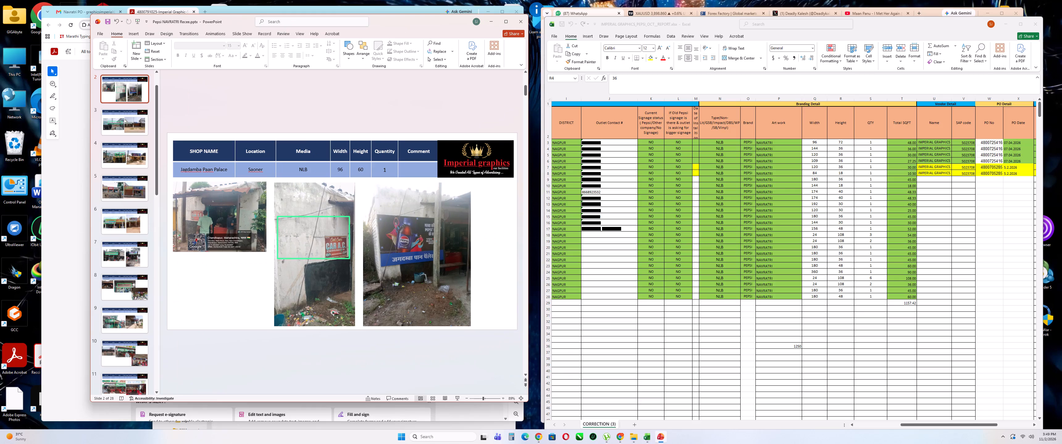
pyautogui.doubleClick(360, 170)
pyautogui.write('72')
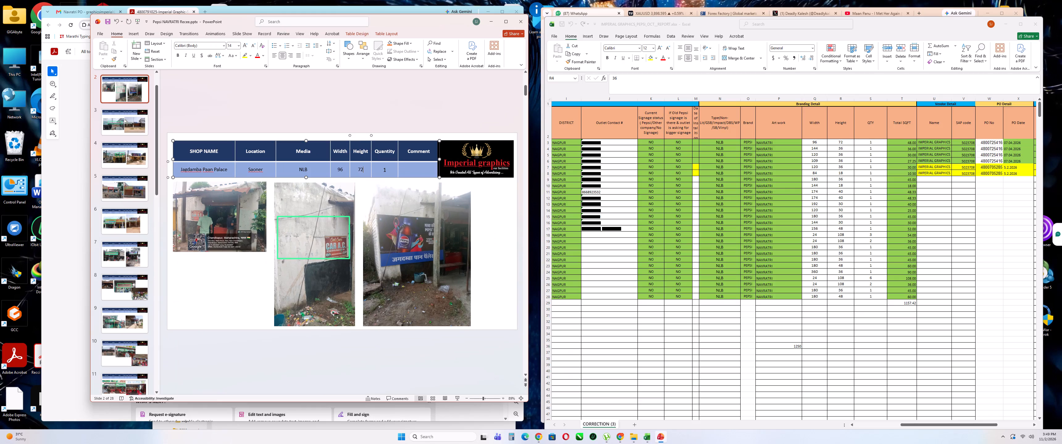
pyautogui.press('Down')
pyautogui.click(502, 303)
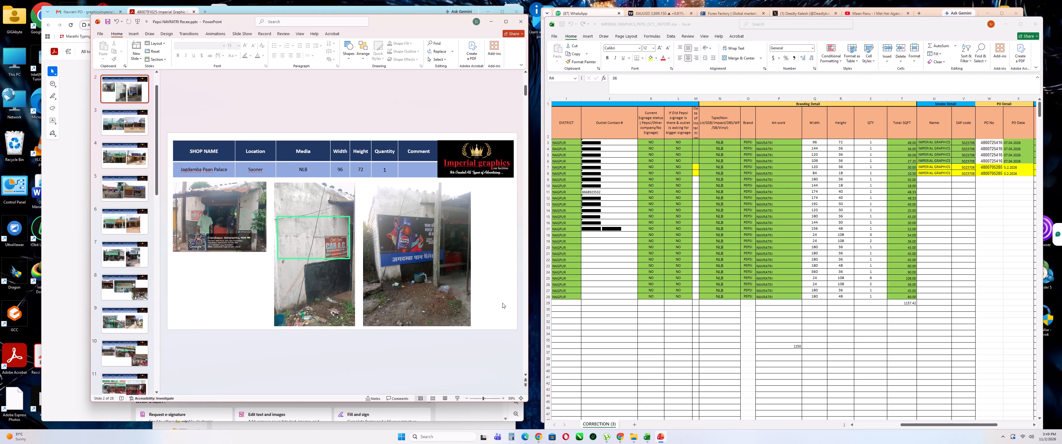
pyautogui.click(726, 251)
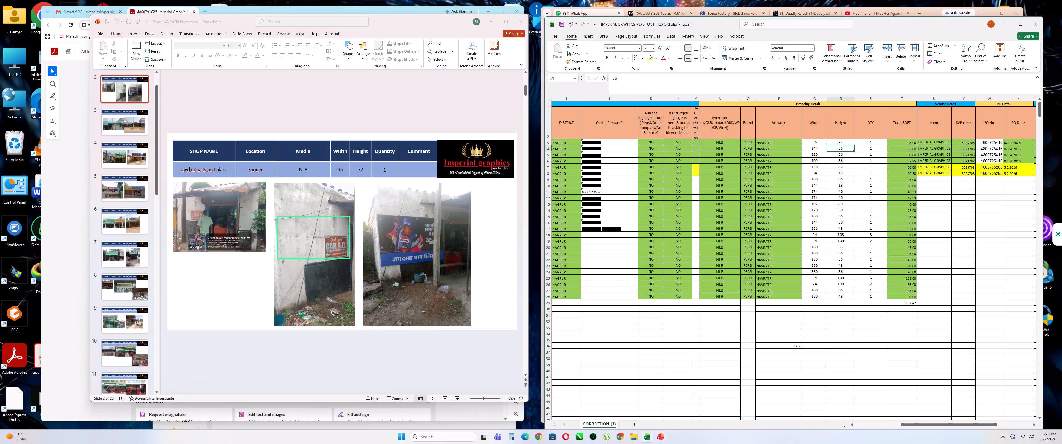
# Review the Recee slides up to Ganesh General stores on slide 5 and fill its report row, row 6, with yellow.
pyautogui.click(502, 192)
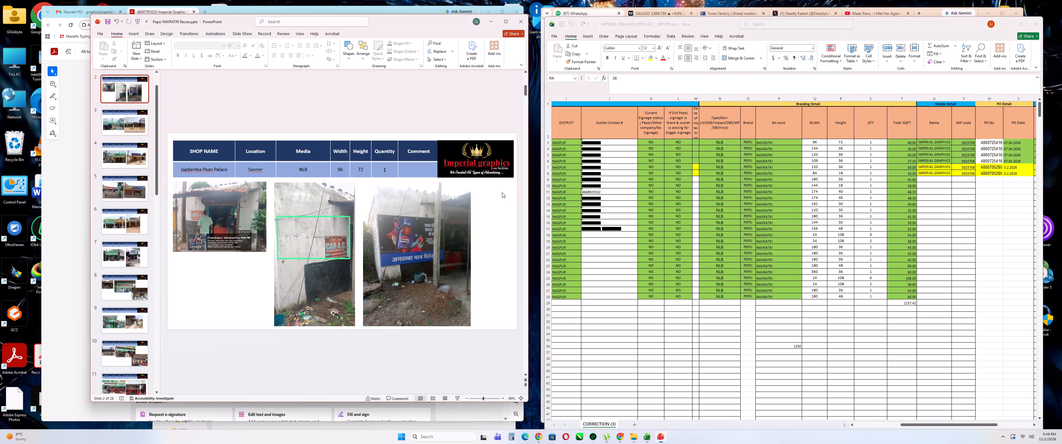
pyautogui.press('Down')
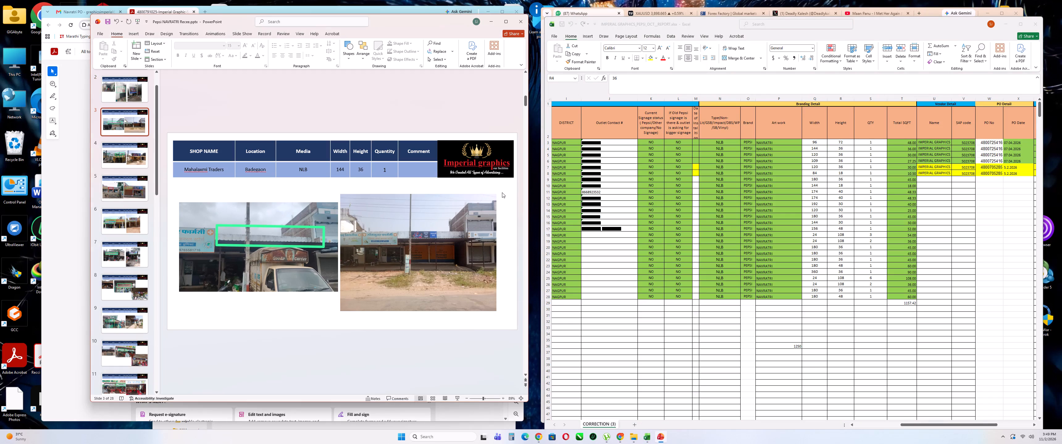
pyautogui.press('Down')
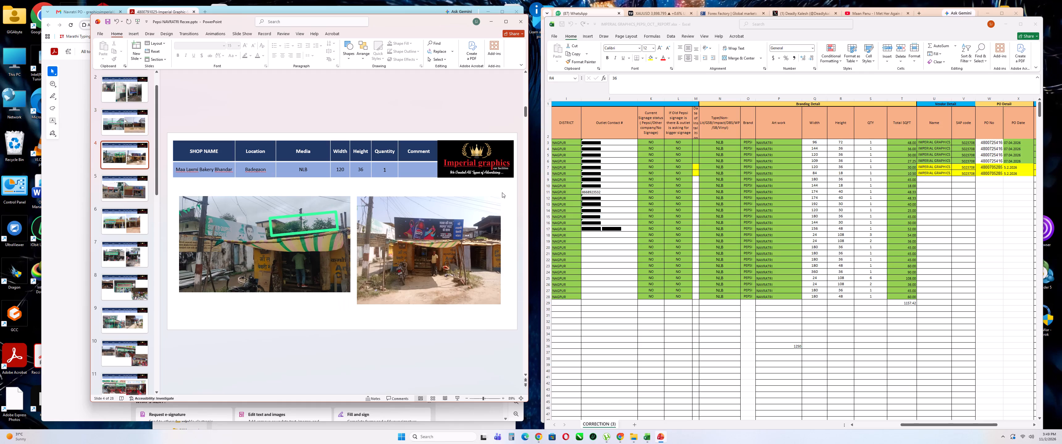
pyautogui.press('Up')
pyautogui.press('Down')
pyautogui.press('Down')
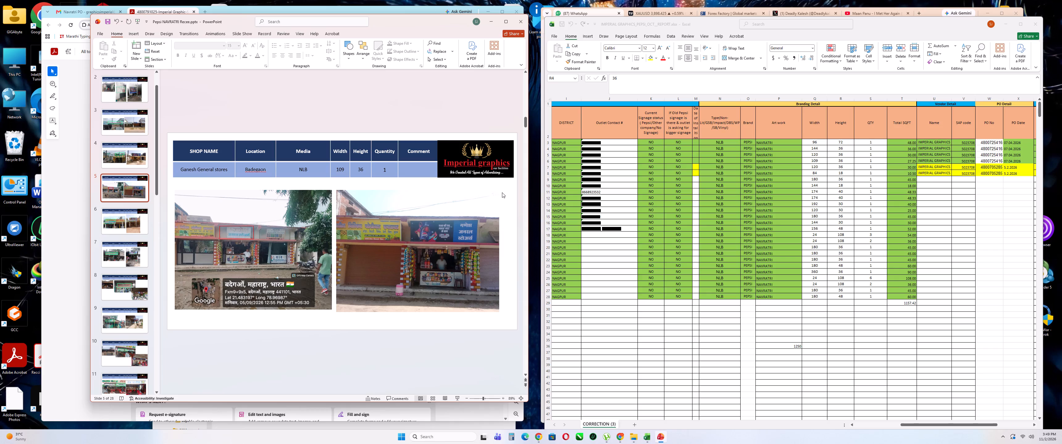
pyautogui.click(669, 202)
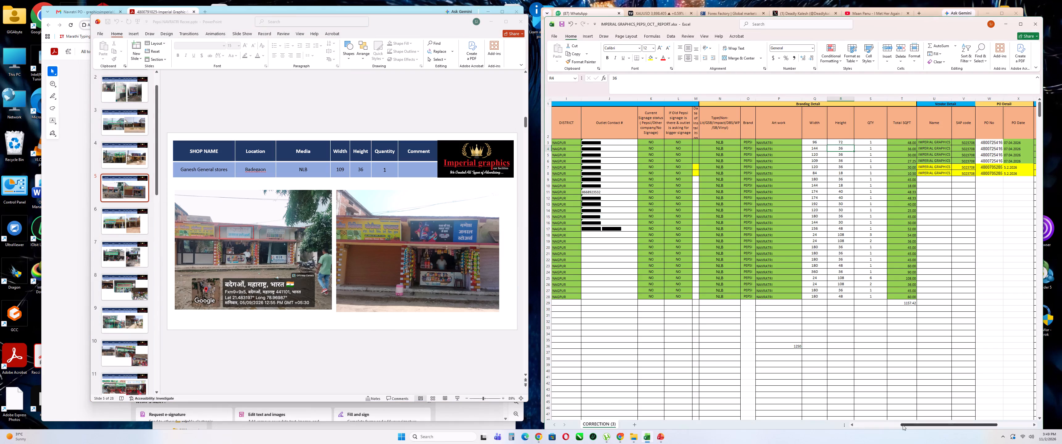
pyautogui.moveTo(905, 425); pyautogui.dragTo(719, 425)
pyautogui.click(706, 164)
pyautogui.click(716, 161)
pyautogui.rightClick(549, 161)
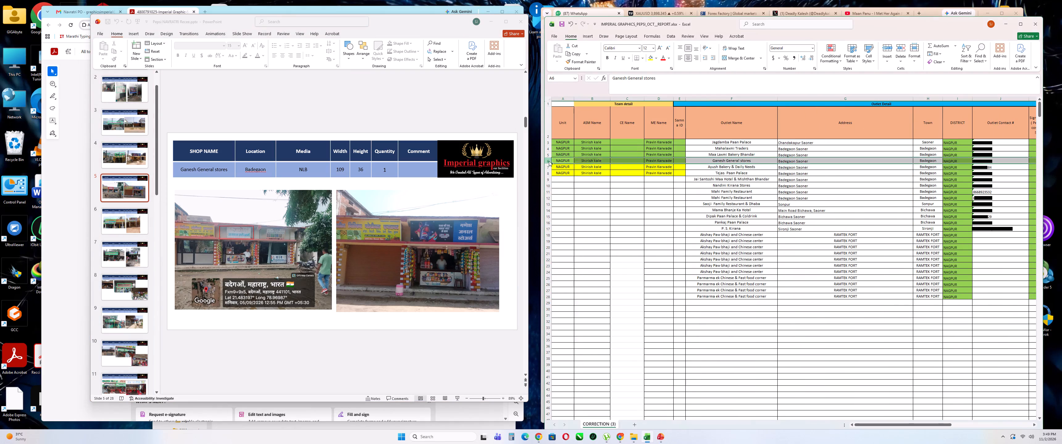
pyautogui.click(574, 152)
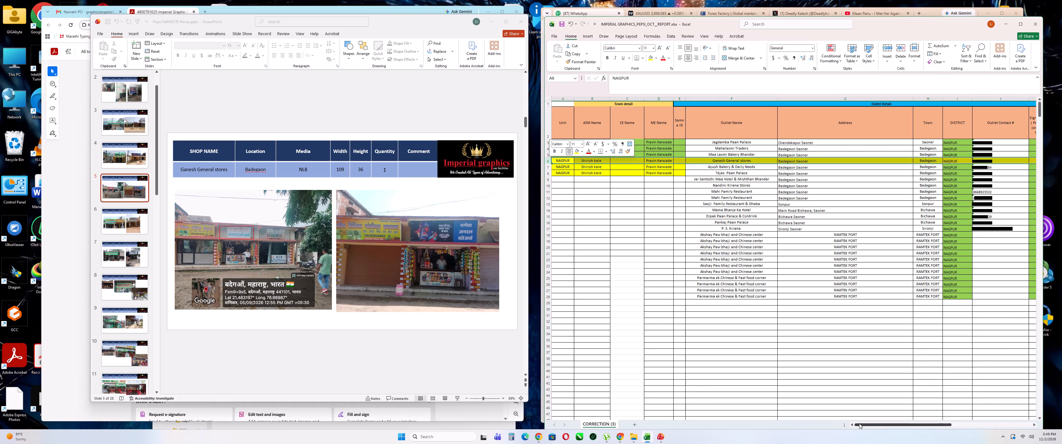
# Set the Width for Ganesh General stores, cell Q6 of the report, to 120.
pyautogui.moveTo(859, 423); pyautogui.dragTo(905, 424)
pyautogui.click(812, 160)
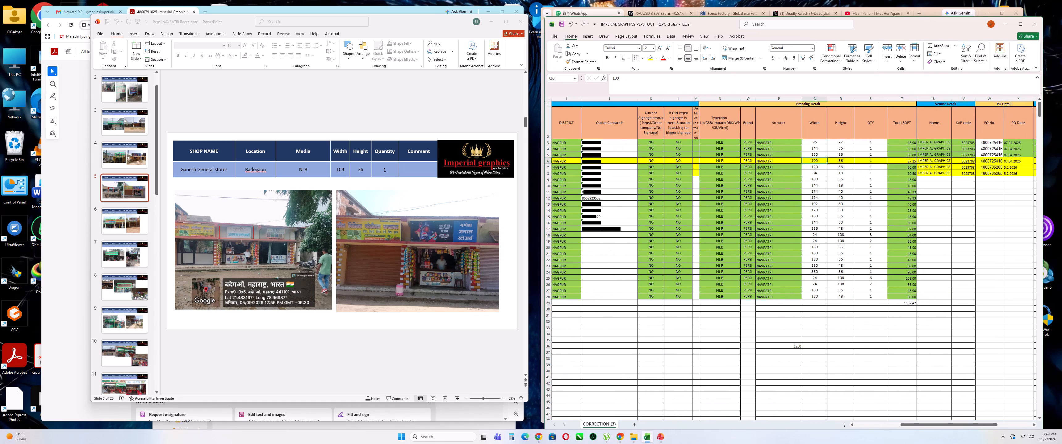
pyautogui.write('120')
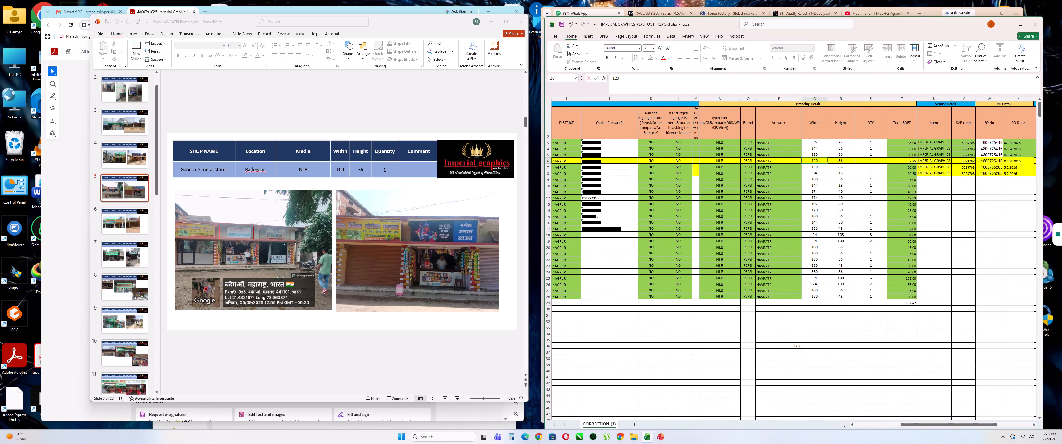
pyautogui.press('Down')
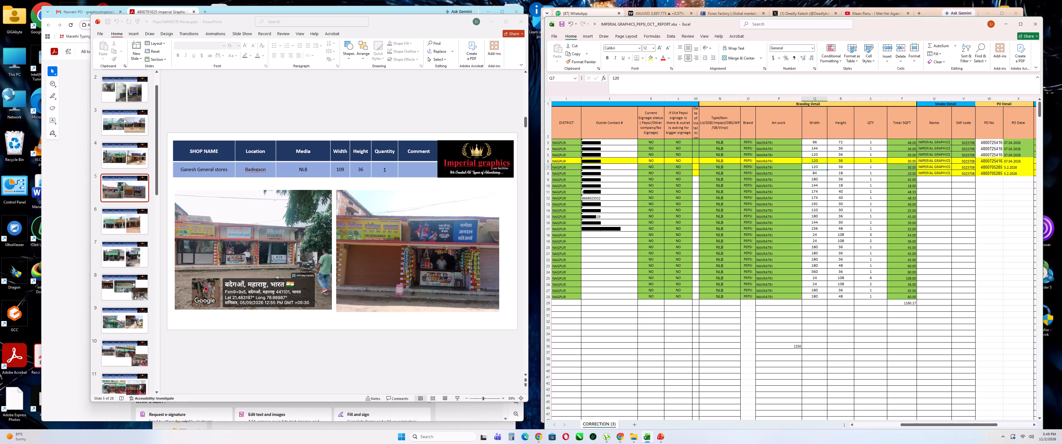
pyautogui.click(817, 298)
# Set Ganesh General stores' Width on slide 5 of the Recee presentation to 120.
pyautogui.click(341, 168)
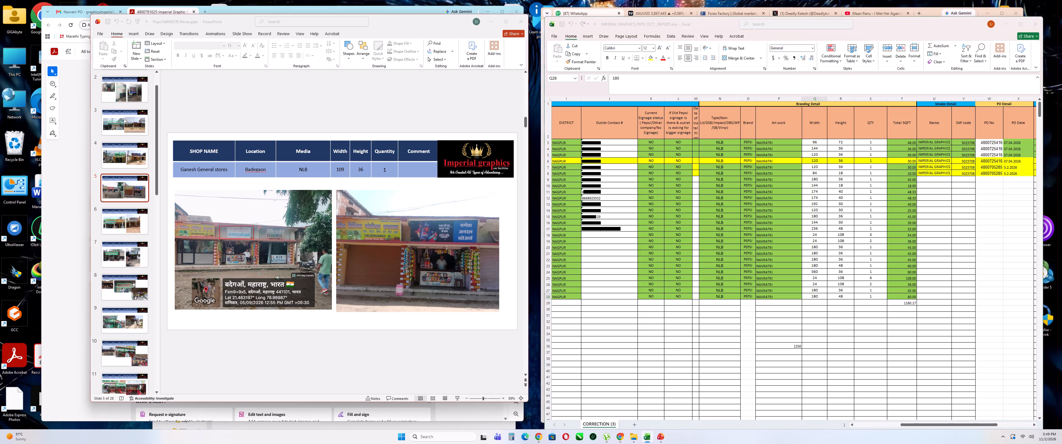
pyautogui.doubleClick(338, 171)
pyautogui.write('120')
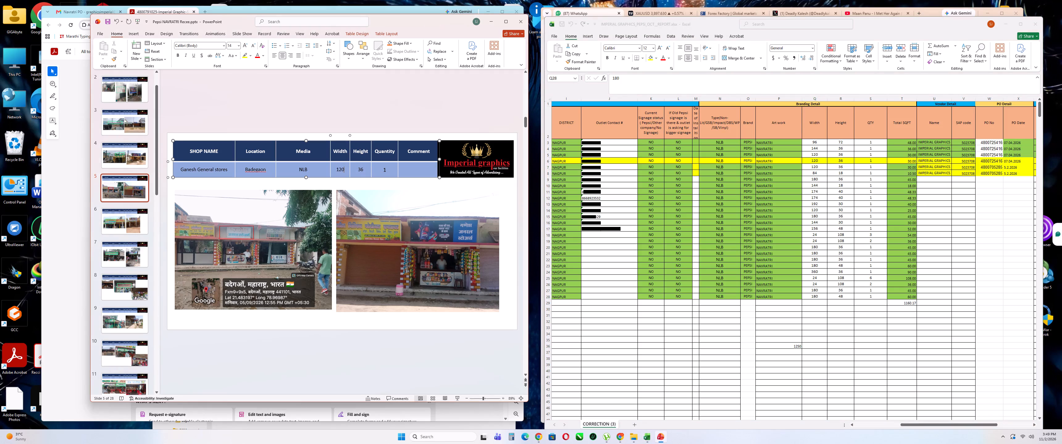
pyautogui.click(384, 337)
pyautogui.click(384, 337)
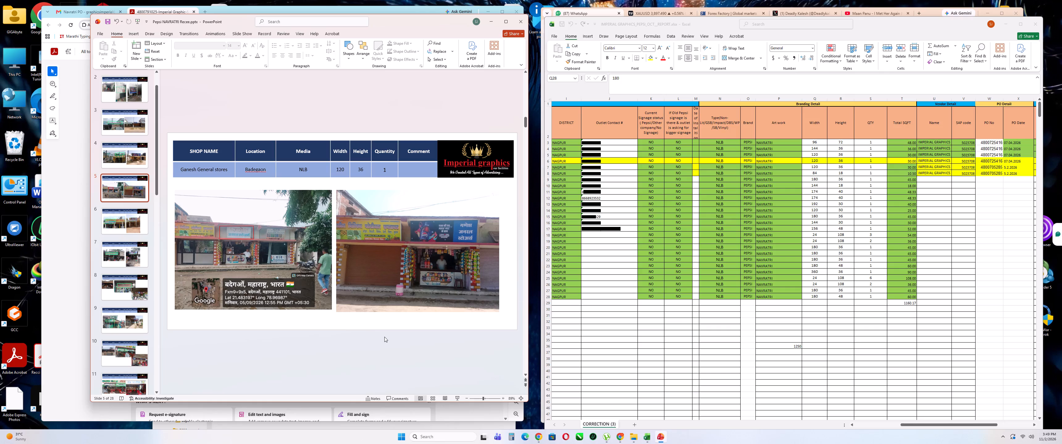
# Advance the presentation to Tejas Paan Palace on slide 7 and fill its report row, row 8, with yellow.
pyautogui.press('Down')
pyautogui.press('Up')
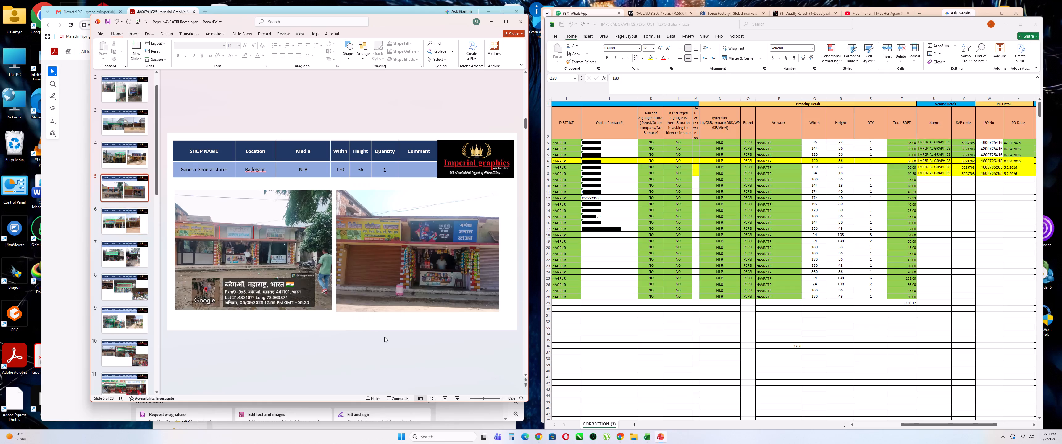
pyautogui.press('Down')
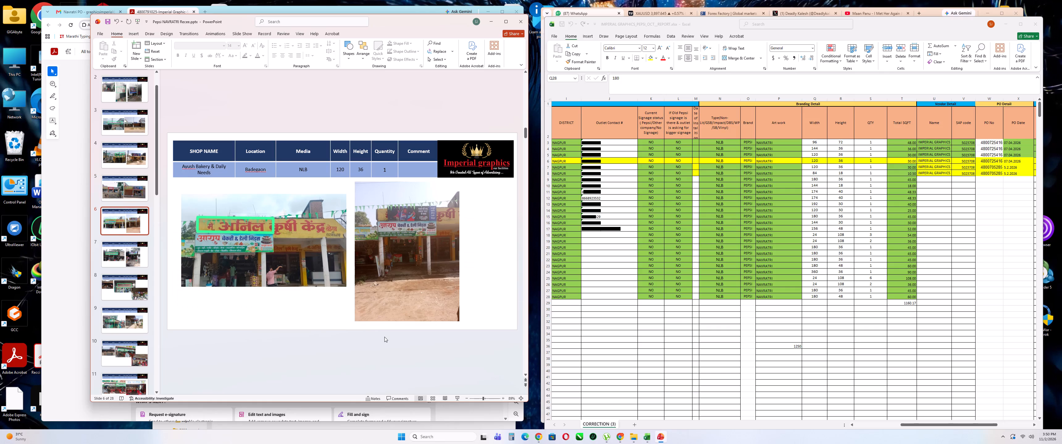
pyautogui.press('Down')
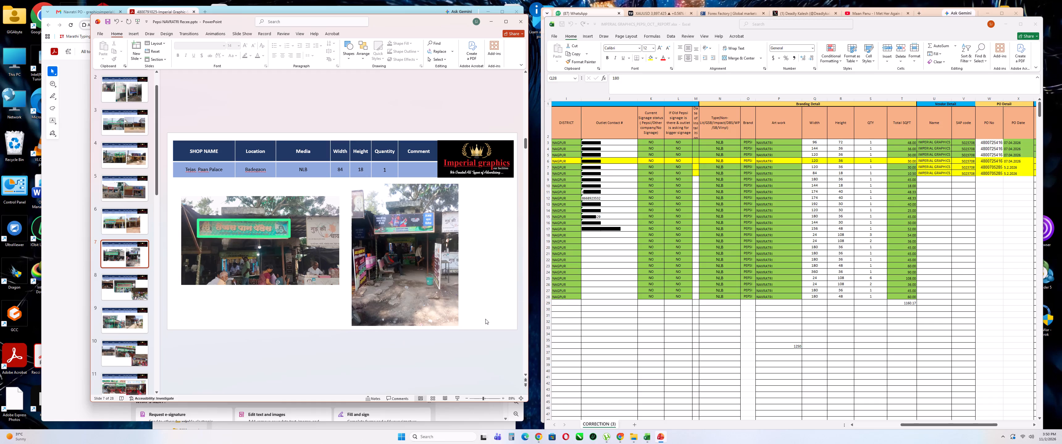
pyautogui.click(673, 221)
pyautogui.click(819, 189)
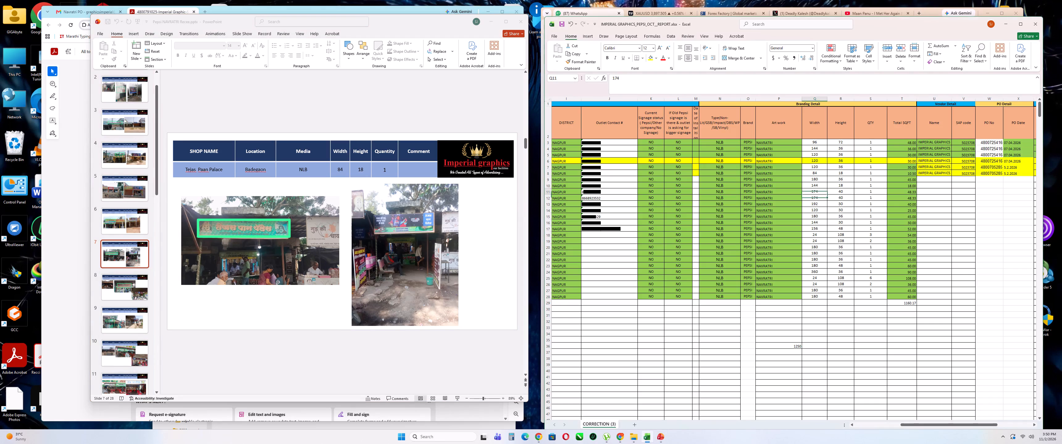
pyautogui.click(812, 174)
pyautogui.rightClick(549, 173)
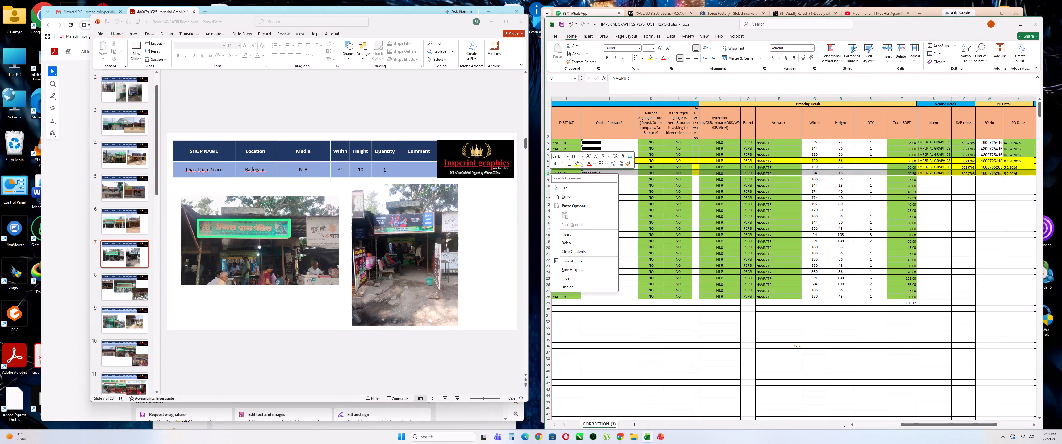
pyautogui.click(577, 163)
# Set Tejas Paan Palace's Width to 96 and Height to 20 in row 8 of the report.
pyautogui.click(810, 172)
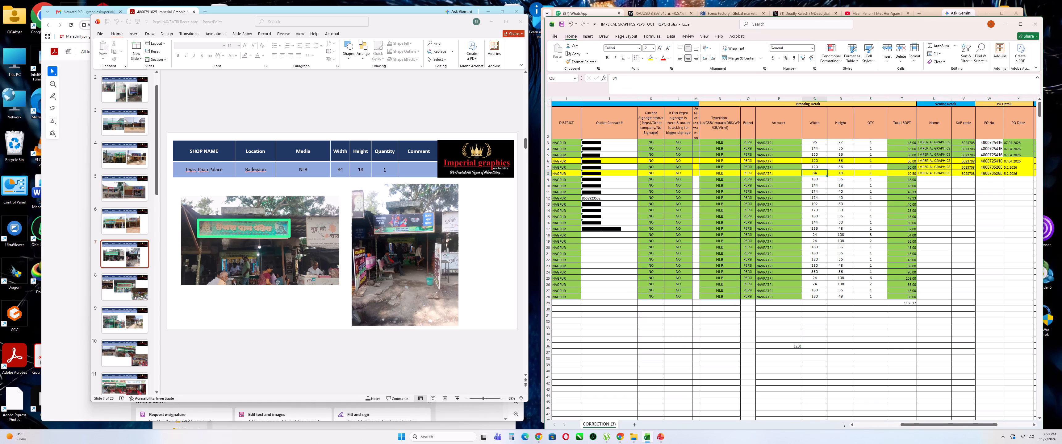
pyautogui.write('96')
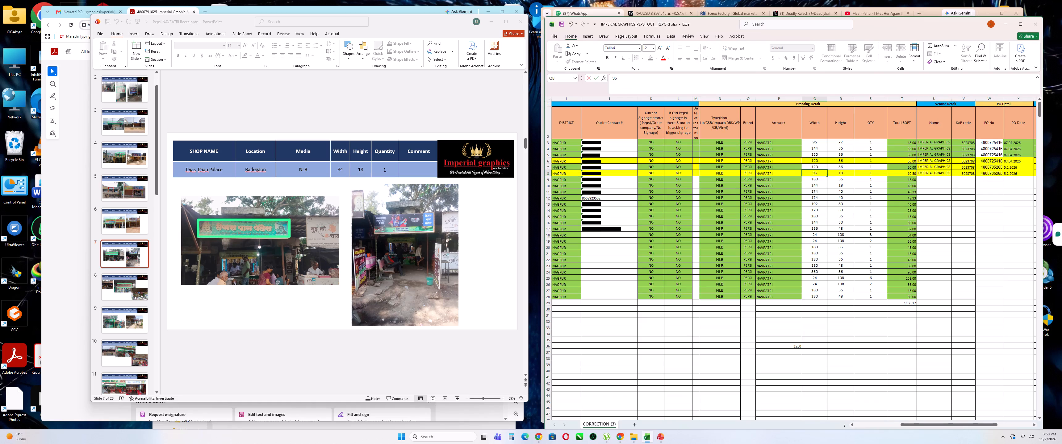
pyautogui.click(839, 174)
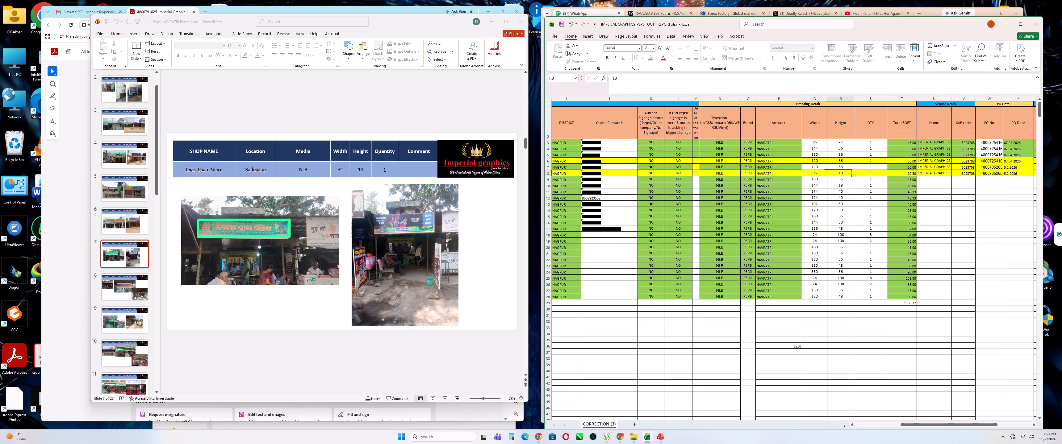
pyautogui.write('20')
pyautogui.press('Down')
pyautogui.click(836, 329)
# Set Tejas Paan Palace's Width to 96 and Height to 20 on slide 7 of the Recee presentation.
pyautogui.click(336, 170)
pyautogui.doubleClick(338, 172)
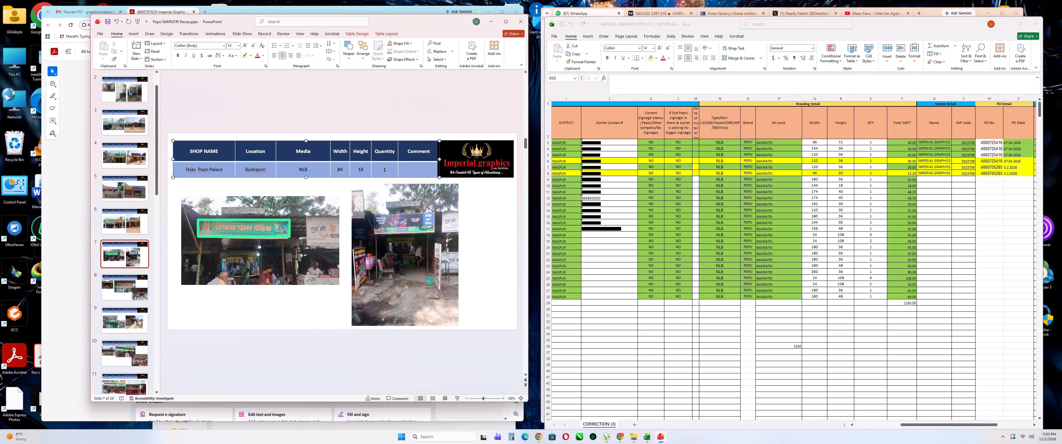
pyautogui.write('96')
pyautogui.press('Right')
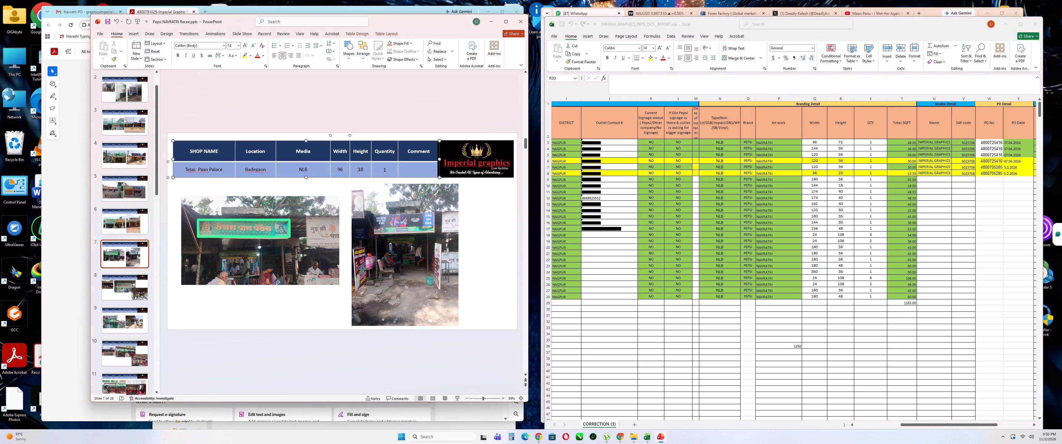
pyautogui.press('Right')
pyautogui.press('Right')
pyautogui.press('BackSpace')
pyautogui.press('BackSpace')
pyautogui.write('20')
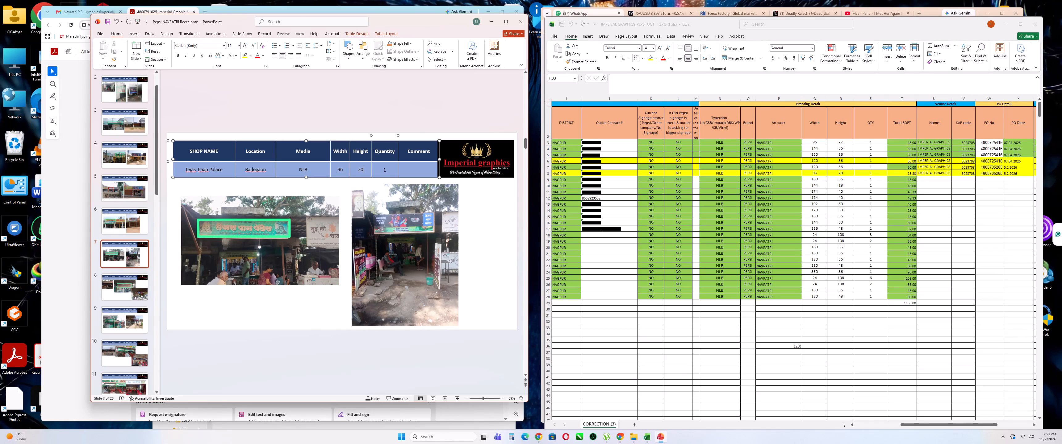
# Check the next report rows against the slides, advancing the presentation to Mahi Family Restaurant on slide 10.
pyautogui.click(853, 175)
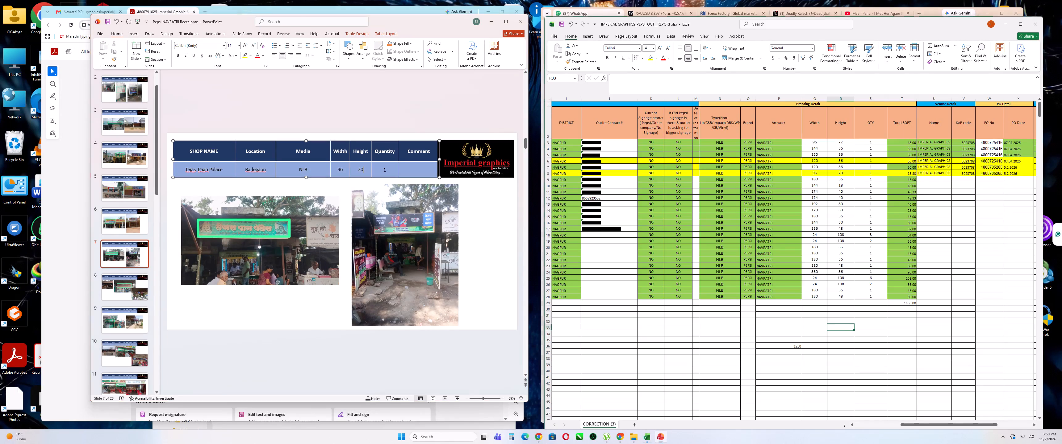
pyautogui.click(842, 183)
pyautogui.click(830, 174)
pyautogui.click(484, 257)
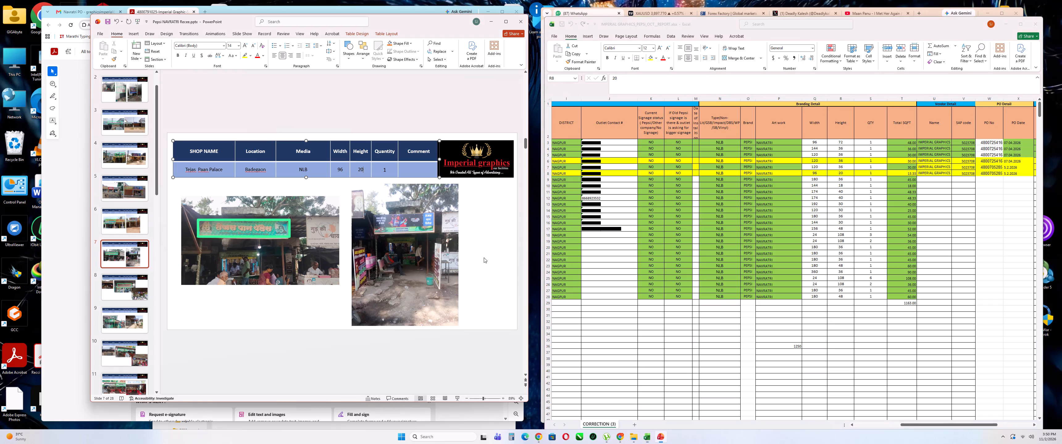
pyautogui.press('Down')
pyautogui.click(484, 266)
pyautogui.press('Down')
pyautogui.press('Up')
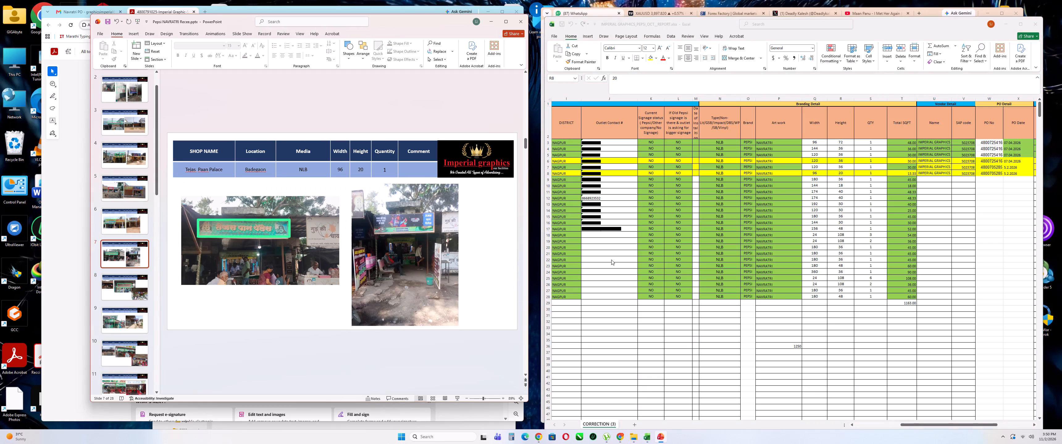
pyautogui.click(814, 190)
pyautogui.click(824, 189)
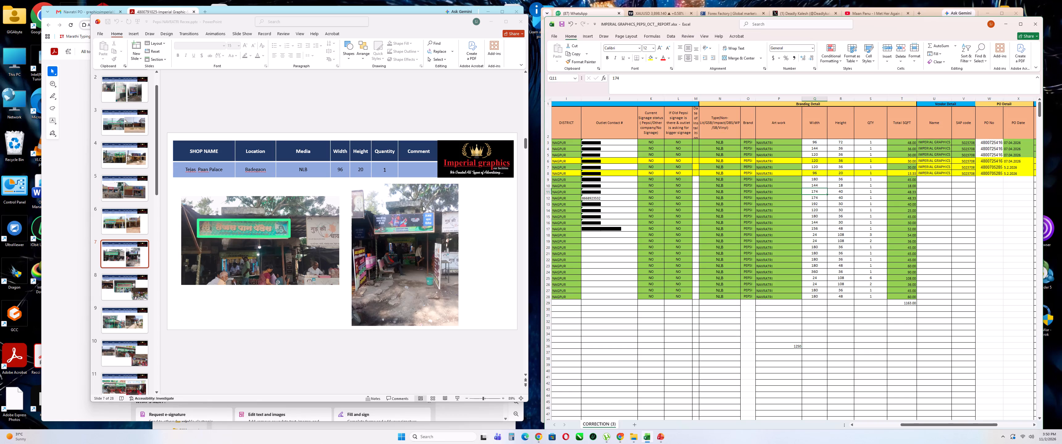
pyautogui.press('Down')
pyautogui.click(456, 209)
pyautogui.click(489, 212)
pyautogui.press('Down')
pyautogui.press('Down')
pyautogui.press('Down')
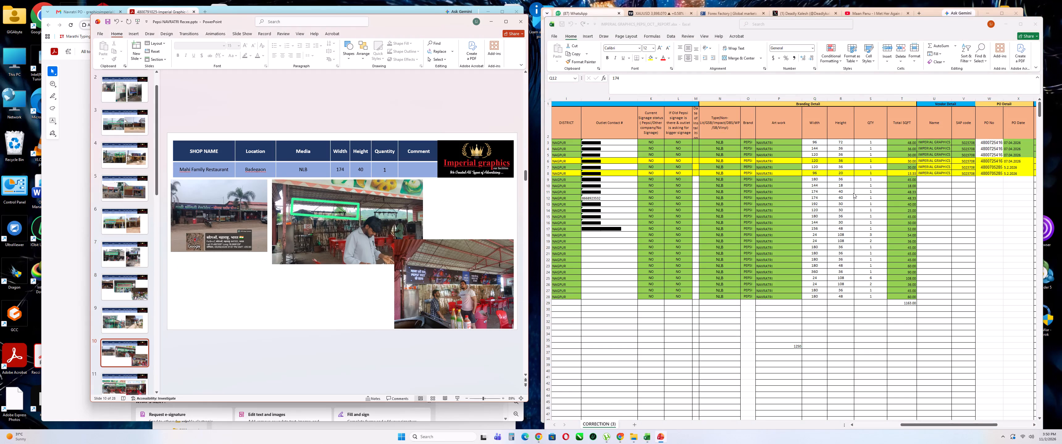
# Set Width to 180 and Height to 48 in both Mahi Family Restaurant rows, 11 and 12, of the report.
pyautogui.click(828, 186)
pyautogui.click(818, 186)
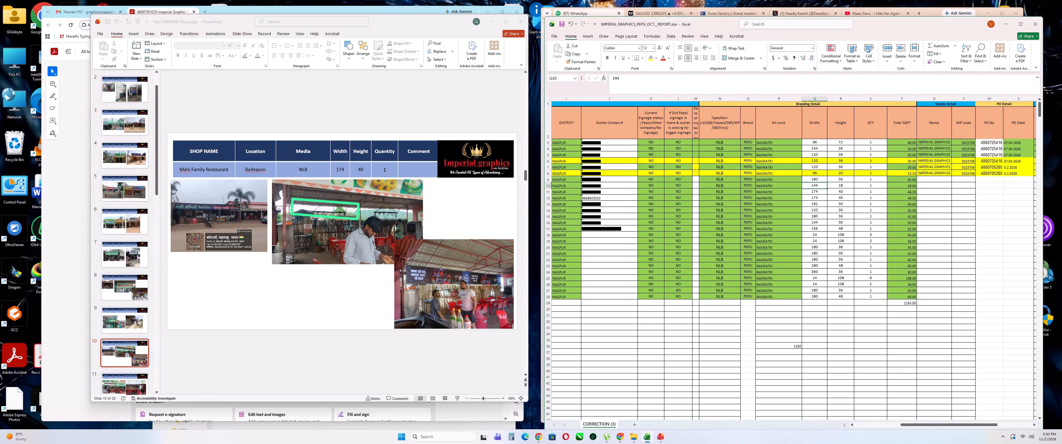
pyautogui.click(818, 193)
pyautogui.write('180')
pyautogui.press('Right')
pyautogui.write('48')
pyautogui.press('Down')
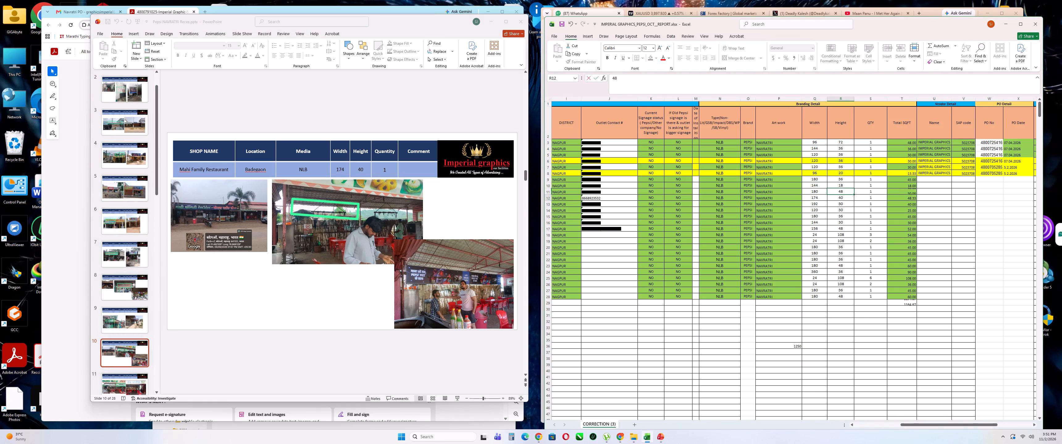
pyautogui.press('Left')
pyautogui.write('180')
pyautogui.press('Right')
pyautogui.write('48')
pyautogui.press('Down')
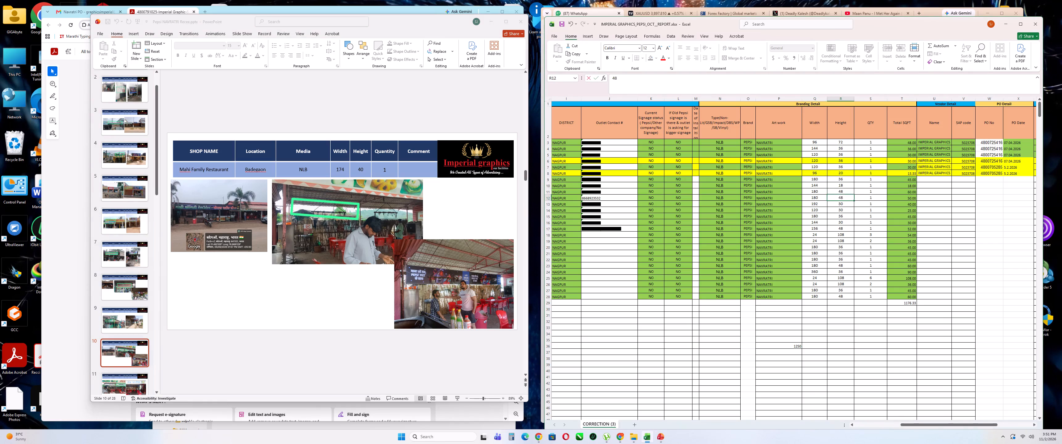
# Set Mahi Family Restaurant's Width to 180 and Height to 48 on slide 10 of the presentation.
pyautogui.click(339, 169)
pyautogui.doubleClick(337, 169)
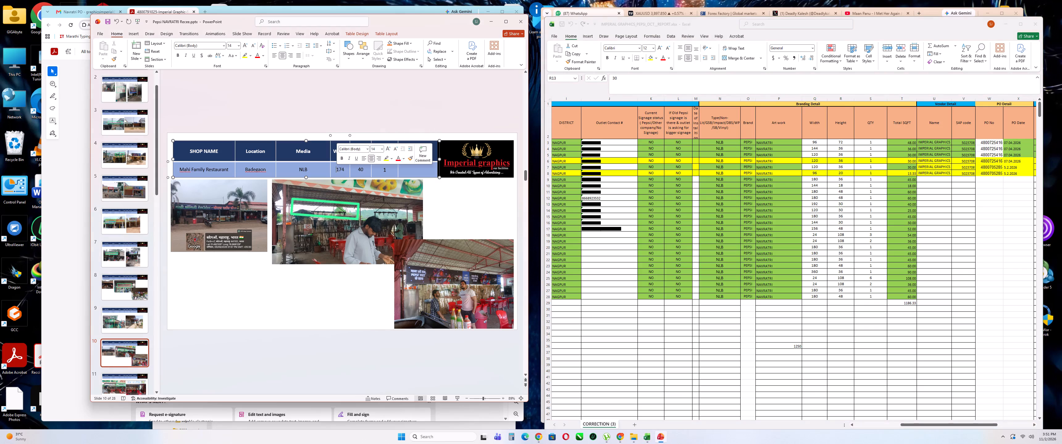
pyautogui.write('180')
pyautogui.press('Right')
pyautogui.press('Right')
pyautogui.press('Right')
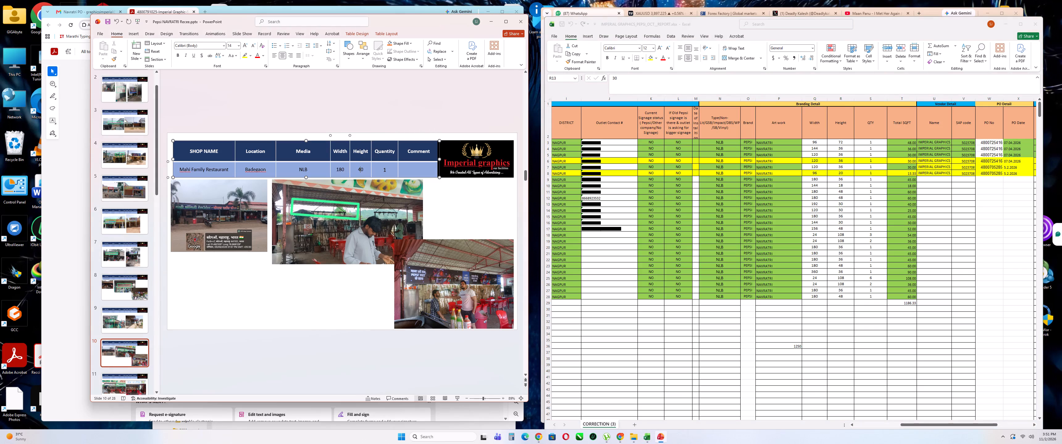
pyautogui.press('BackSpace')
pyautogui.press('8')
pyautogui.press('Down')
# Set the second Mahi Family Restaurant entry, on slide 11, to Width 180 and Height 48.
pyautogui.click(349, 294)
pyautogui.press('Down')
pyautogui.doubleClick(339, 170)
pyautogui.write('180')
pyautogui.press('Right')
pyautogui.press('Right')
pyautogui.press('Right')
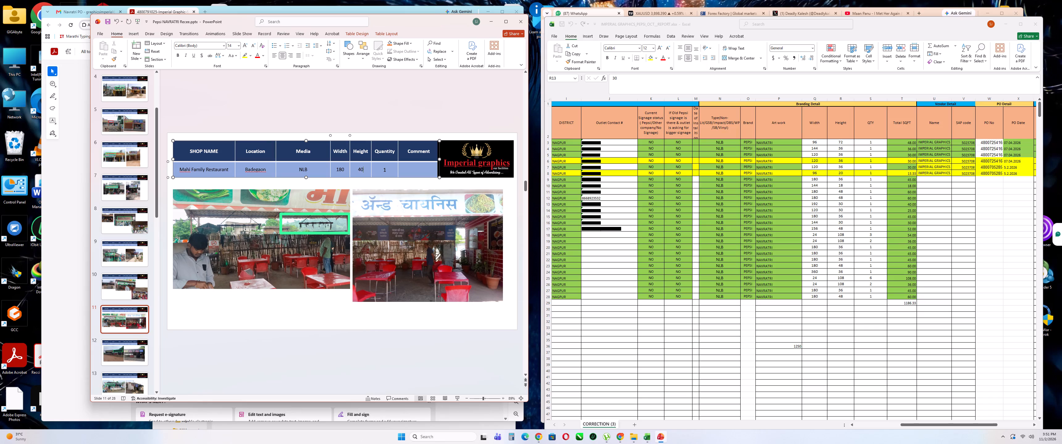
pyautogui.press('BackSpace')
pyautogui.press('8')
pyautogui.click(392, 320)
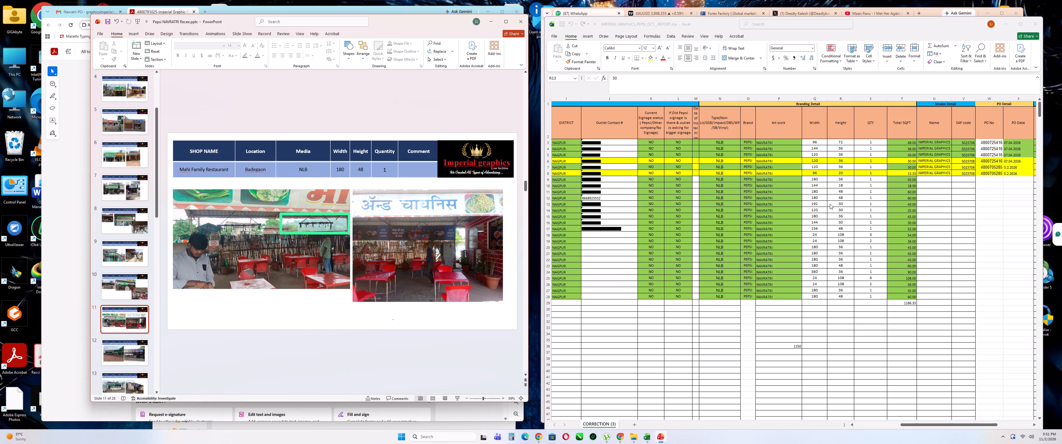
# Fill the two Mahi Family Restaurant rows, 11 and 12, of the report with yellow.
pyautogui.click(832, 190)
pyautogui.click(810, 191)
pyautogui.moveTo(549, 191); pyautogui.dragTo(549, 197)
pyautogui.rightClick(549, 197)
pyautogui.click(574, 188)
# Set the Height to 36 in report row 13 for the Family Restaurant & Dhaba shown on slide 12.
pyautogui.click(438, 365)
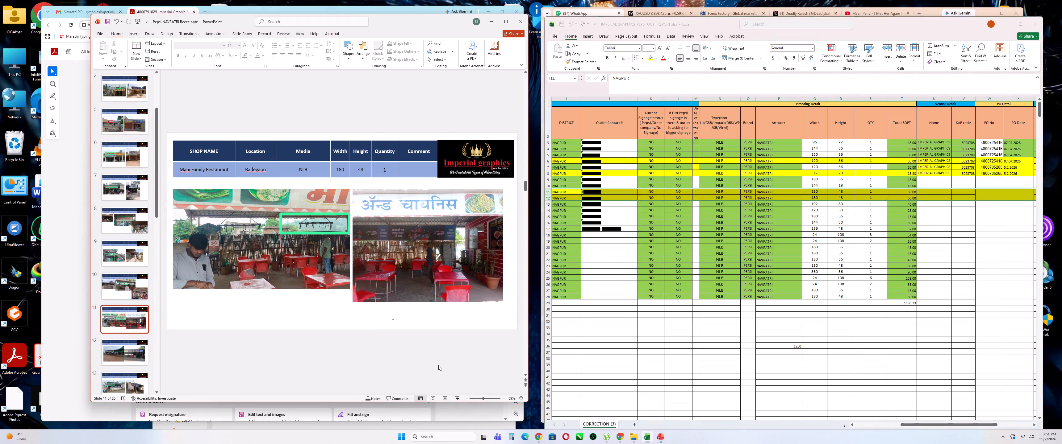
pyautogui.click(398, 353)
pyautogui.press('Down')
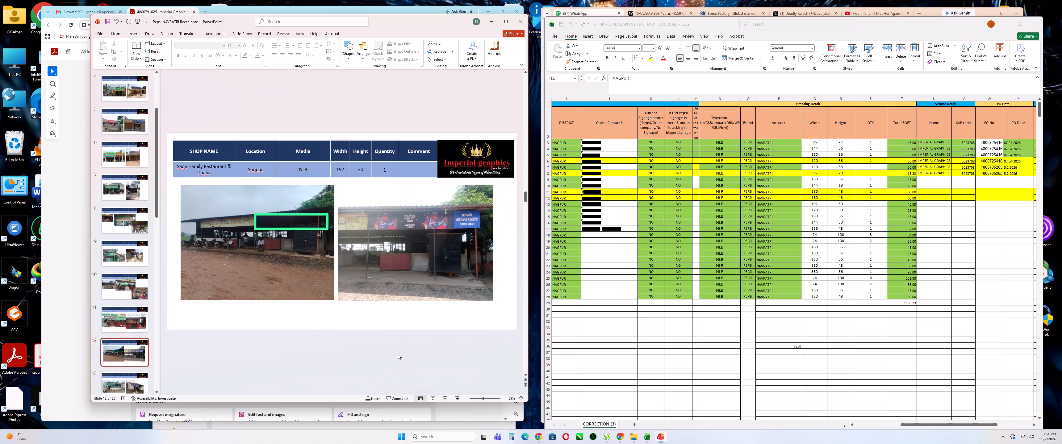
pyautogui.click(788, 206)
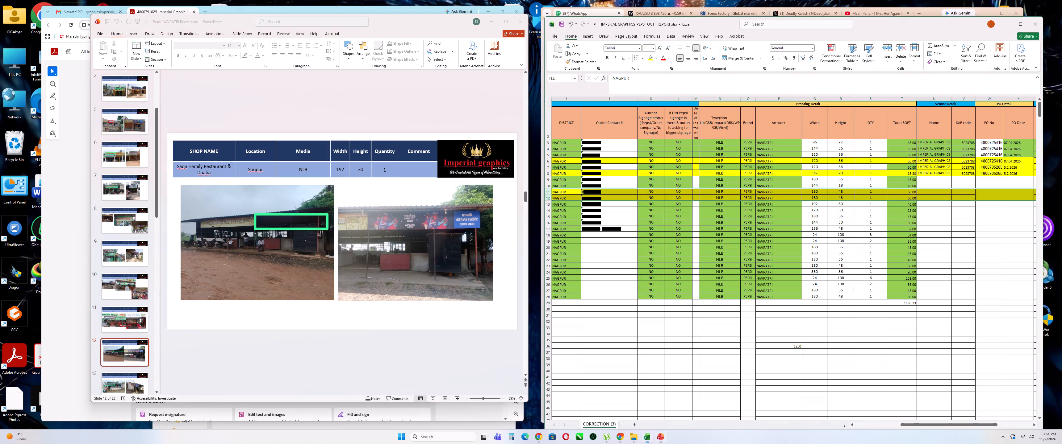
pyautogui.click(834, 204)
pyautogui.write('36')
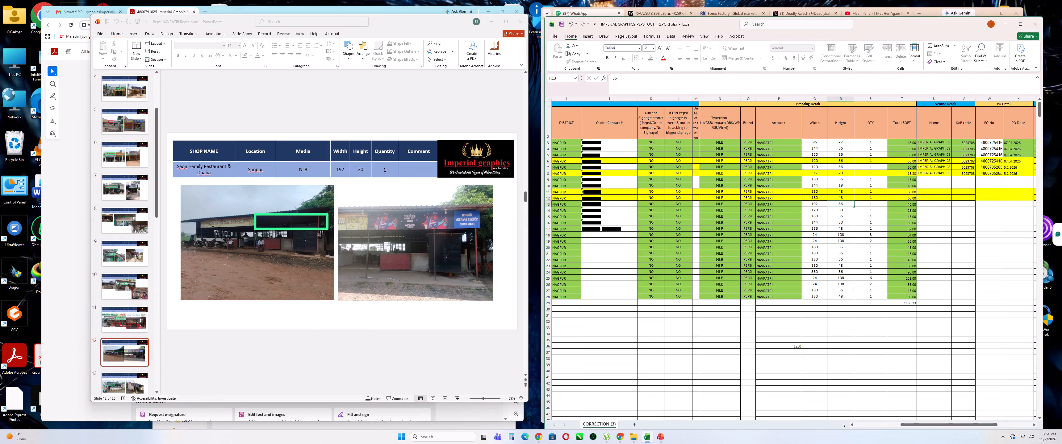
pyautogui.press('Down')
# Set the Family Restaurant & Dhaba's Height on slide 12 of the presentation to 36.
pyautogui.click(357, 169)
pyautogui.doubleClick(357, 171)
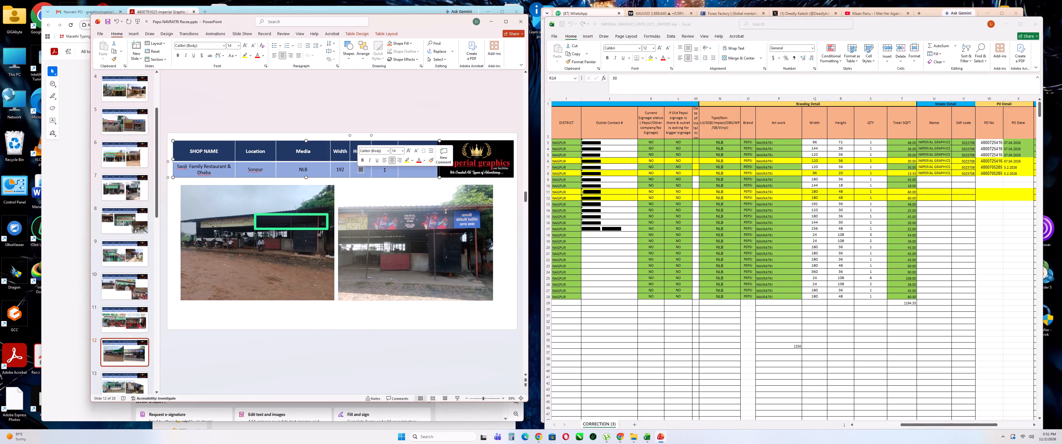
pyautogui.write('36')
pyautogui.click(409, 351)
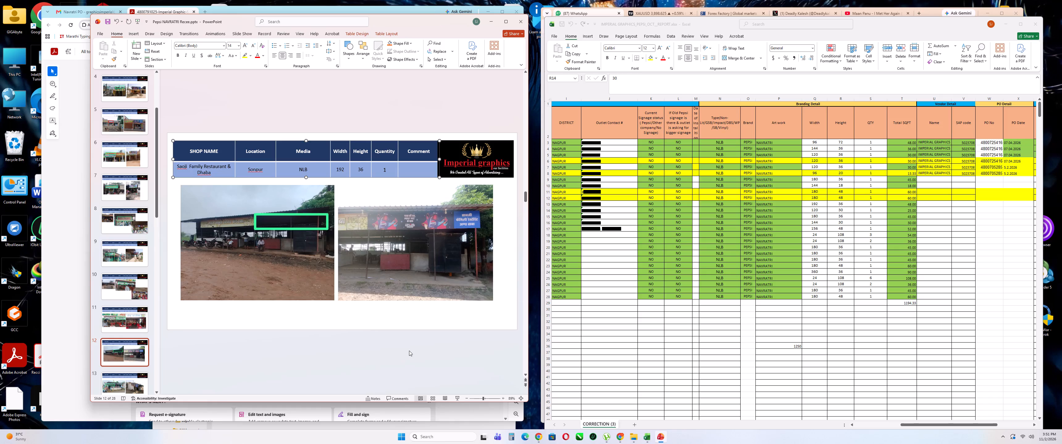
# Set the Height in report row 14 to 36 for Mama Bhanje Ka Hotel, shown on slide 13.
pyautogui.press('Down')
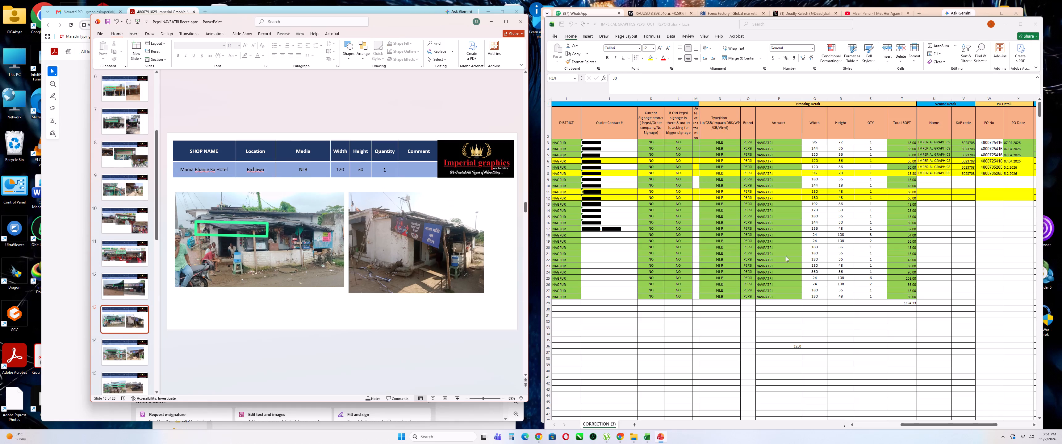
pyautogui.click(861, 232)
pyautogui.click(844, 210)
pyautogui.write('36')
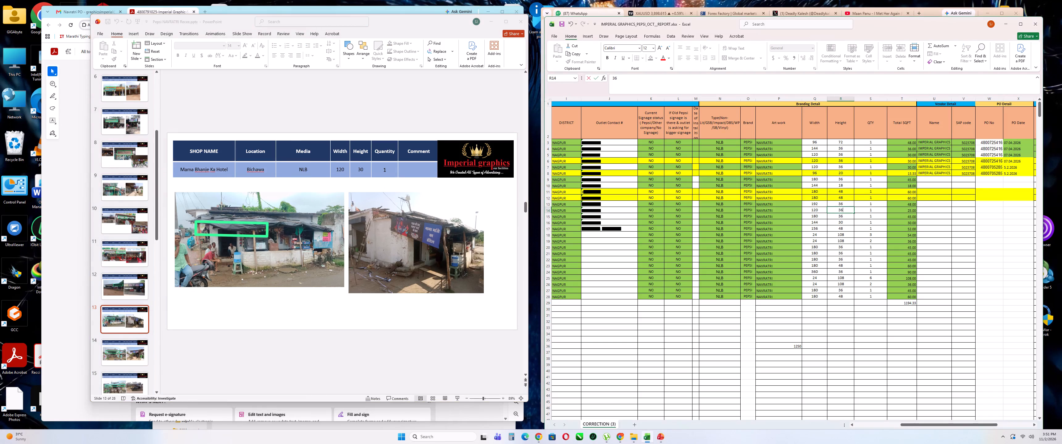
pyautogui.click(873, 293)
# Set Mama Bhanje Ka Hotel's Height on slide 13 of the presentation to 36.
pyautogui.click(340, 312)
pyautogui.press('Up')
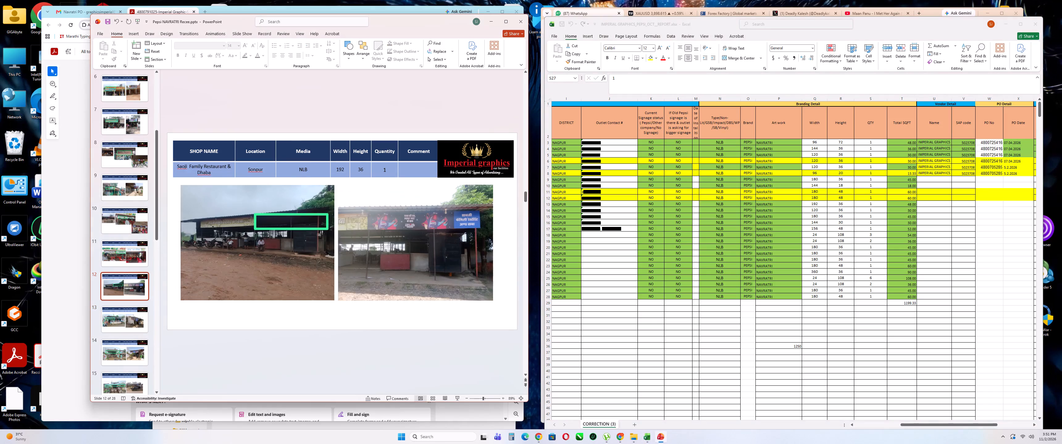
pyautogui.press('Down')
pyautogui.doubleClick(360, 170)
pyautogui.write('36')
pyautogui.click(409, 371)
# Fill rows 13 and 14 of the report with yellow.
pyautogui.press('Down')
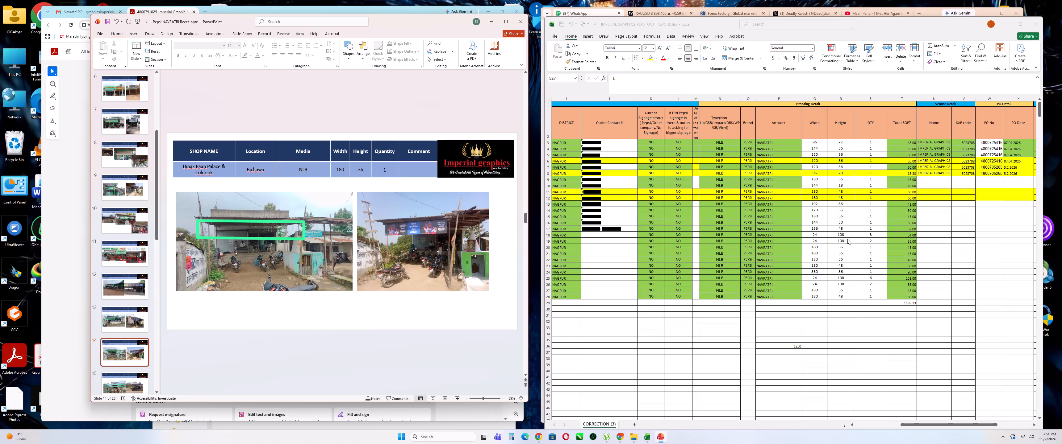
pyautogui.click(845, 228)
pyautogui.click(817, 202)
pyautogui.moveTo(548, 203); pyautogui.dragTo(548, 208)
pyautogui.rightClick(548, 208)
pyautogui.click(576, 197)
# Set the Height in report row 16 to 36 for Pankaj Paan Palace, shown on slide 15.
pyautogui.click(490, 320)
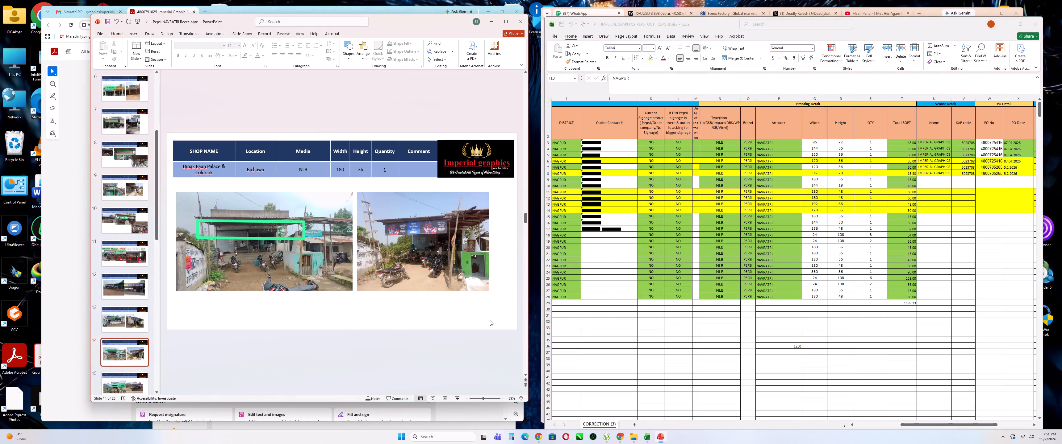
pyautogui.press('Down')
pyautogui.moveTo(852, 225); pyautogui.dragTo(845, 224)
pyautogui.click(831, 221)
pyautogui.write('36')
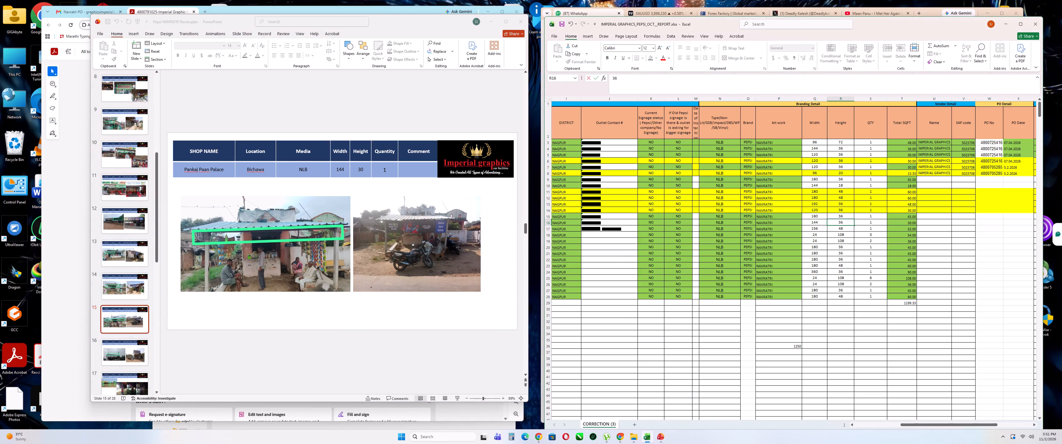
# Set Pankaj Paan Palace's Height on slide 15 of the presentation to 36.
pyautogui.click(489, 353)
pyautogui.doubleClick(358, 171)
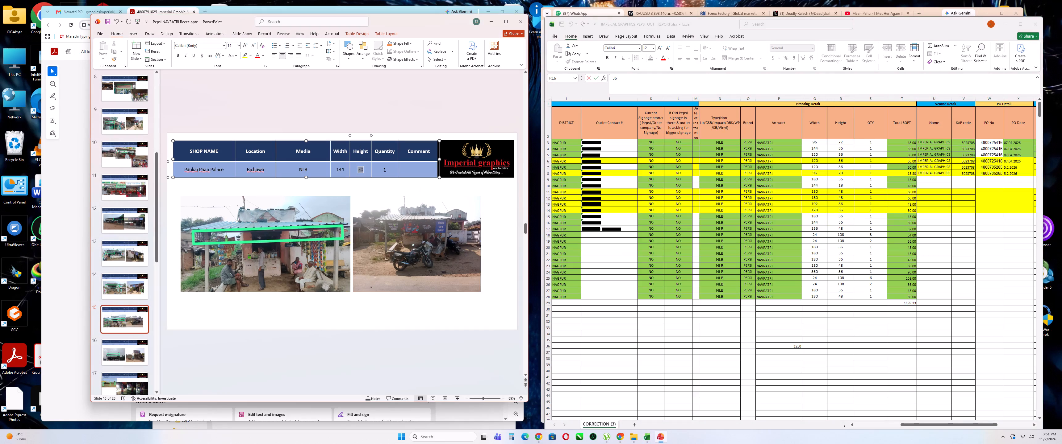
pyautogui.write('36')
pyautogui.click(391, 344)
# Advance the presentation to slide 16 and fill Pankaj Paan Palace's report row, row 16, with yellow.
pyautogui.press('Down')
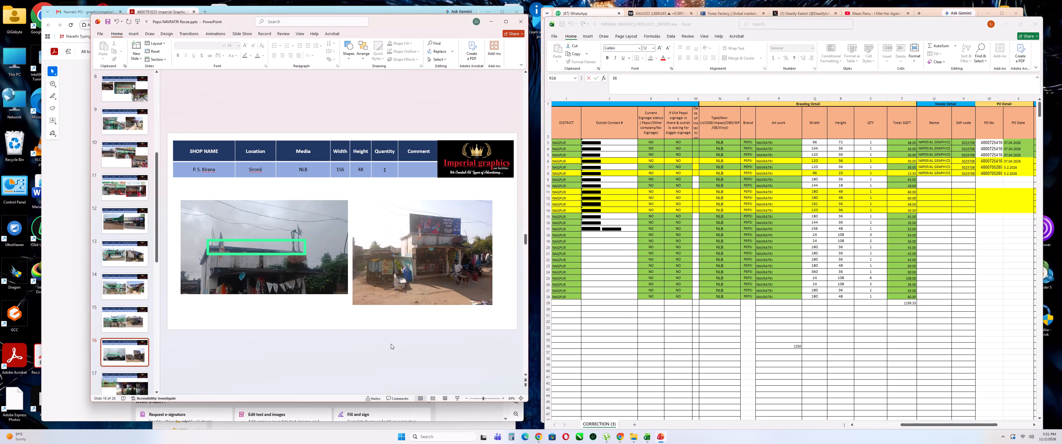
pyautogui.click(792, 252)
pyautogui.click(842, 226)
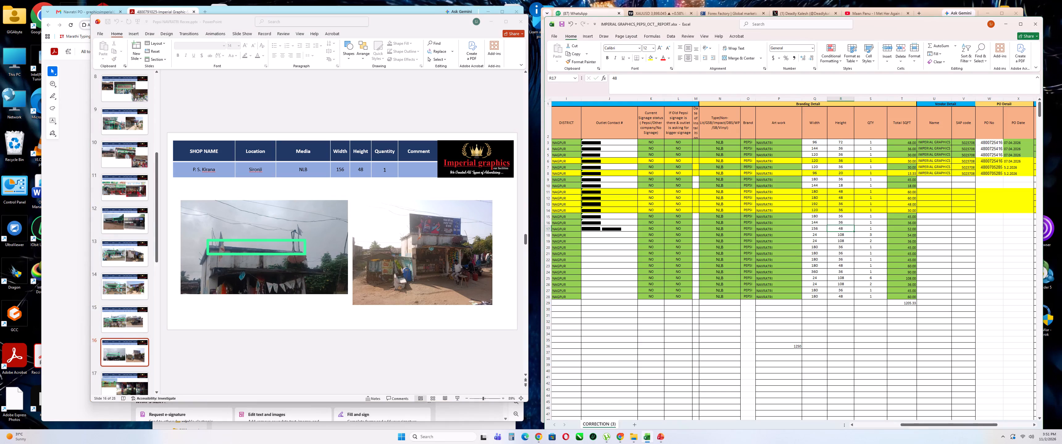
pyautogui.click(823, 222)
pyautogui.click(546, 223)
pyautogui.rightClick(546, 223)
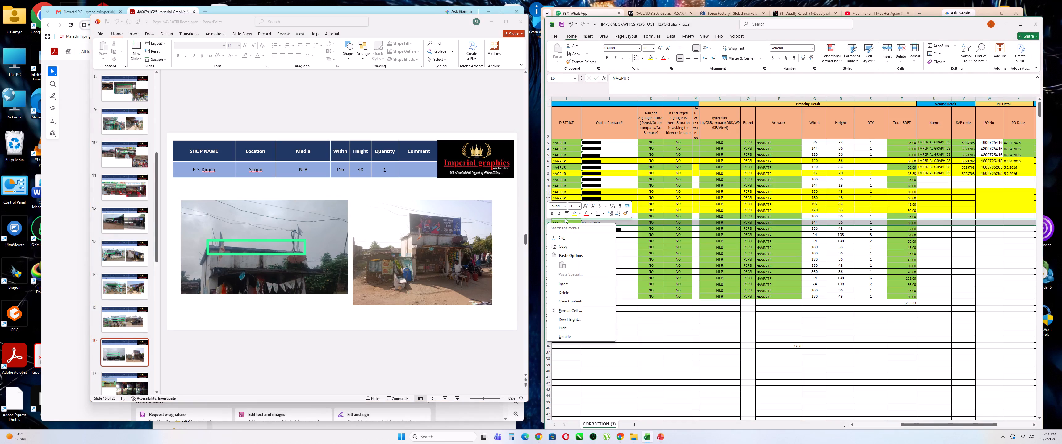
pyautogui.click(573, 212)
# Review the shop names and sign sizes on slides 17 to 25 of the Recee presentation for further size adjustments.
pyautogui.click(389, 327)
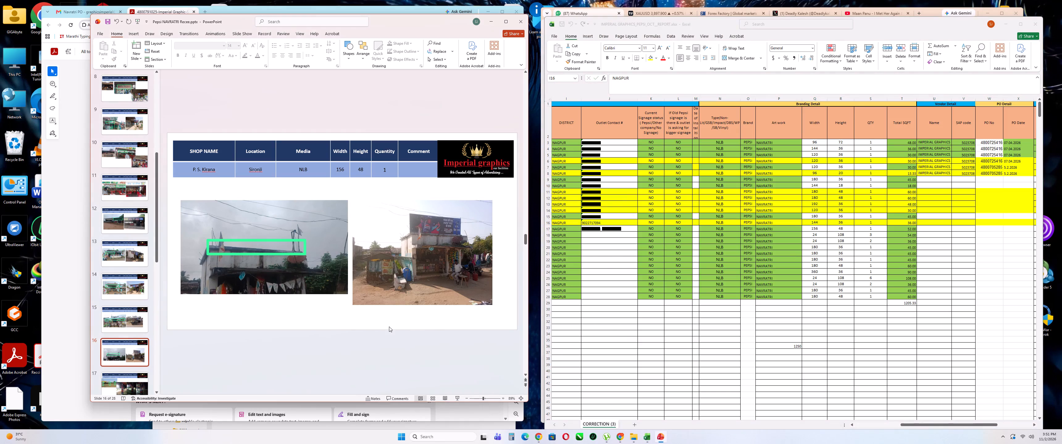
pyautogui.press('Down')
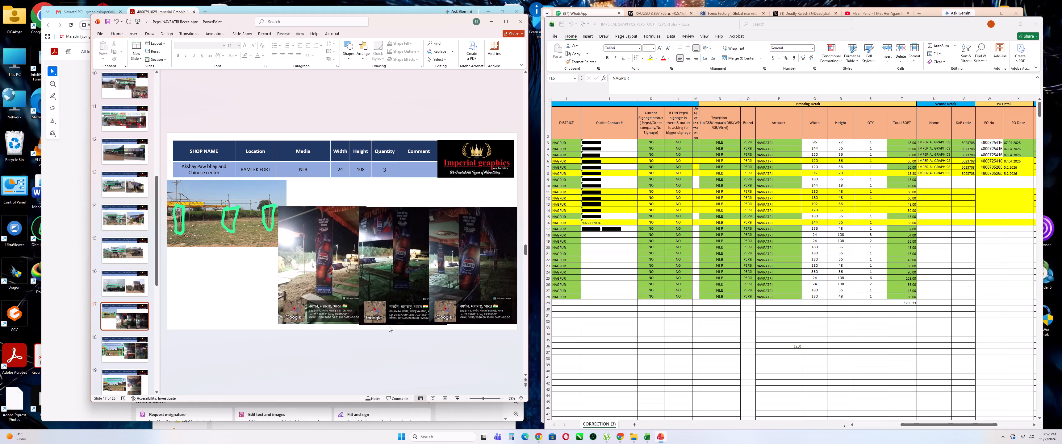
pyautogui.press('Down')
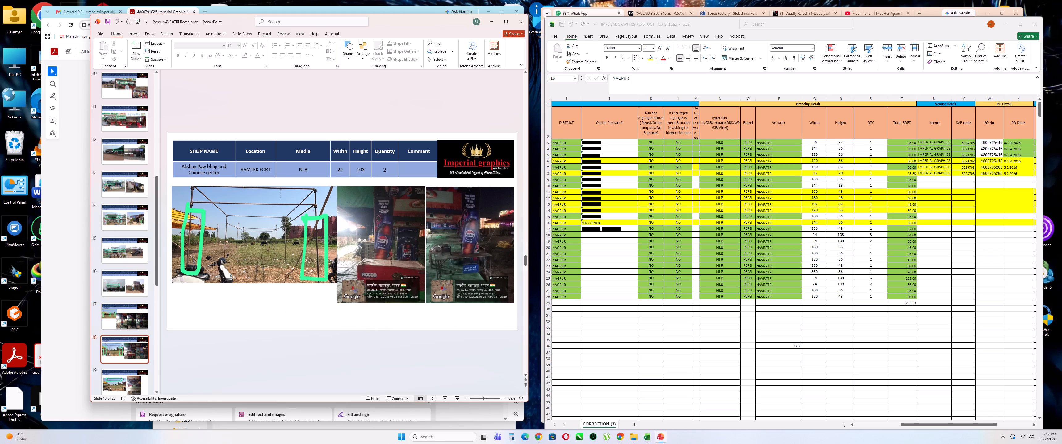
pyautogui.press('Down')
pyautogui.press('Down')
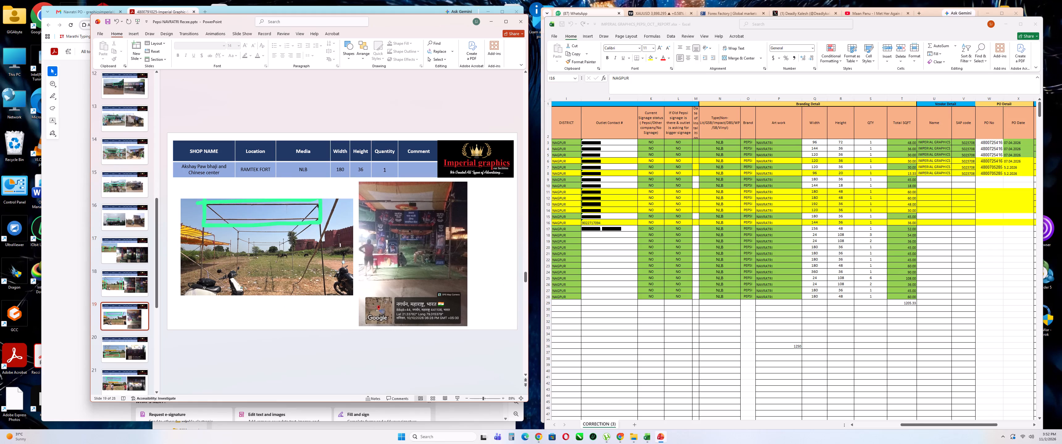
pyautogui.press('Down')
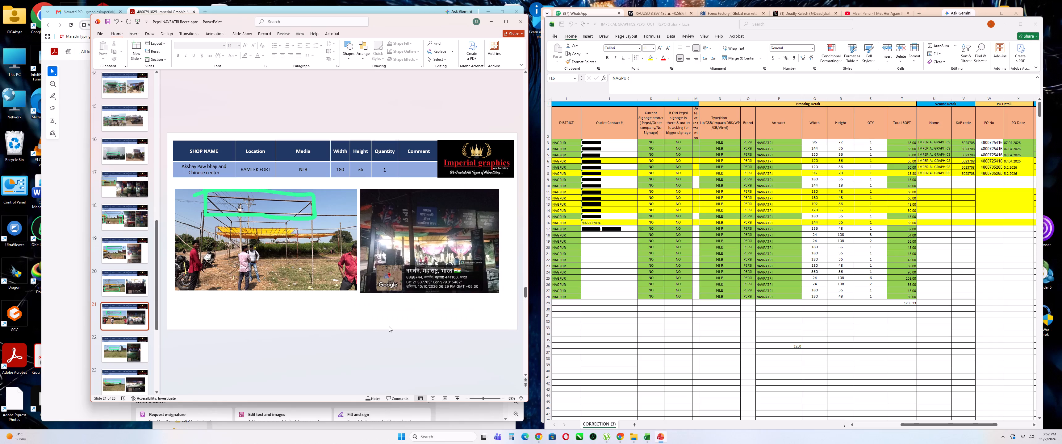
pyautogui.press('Down')
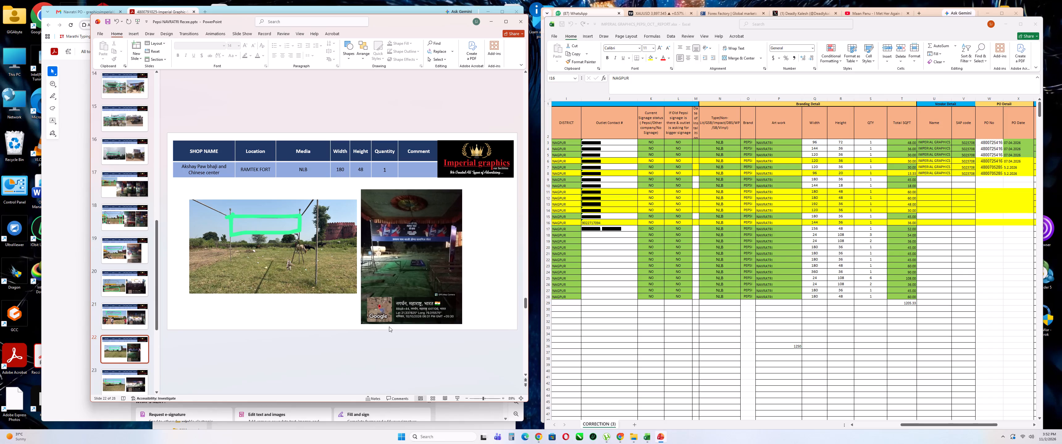
pyautogui.press('Down')
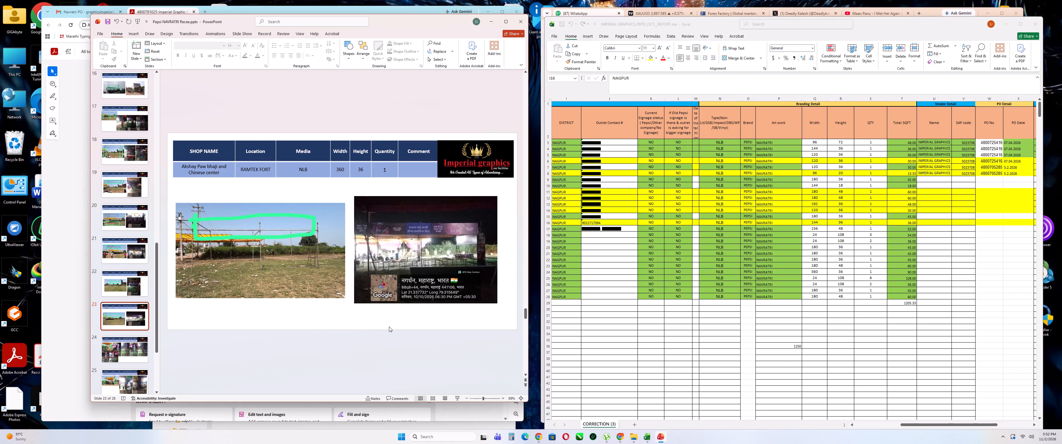
pyautogui.press('Down')
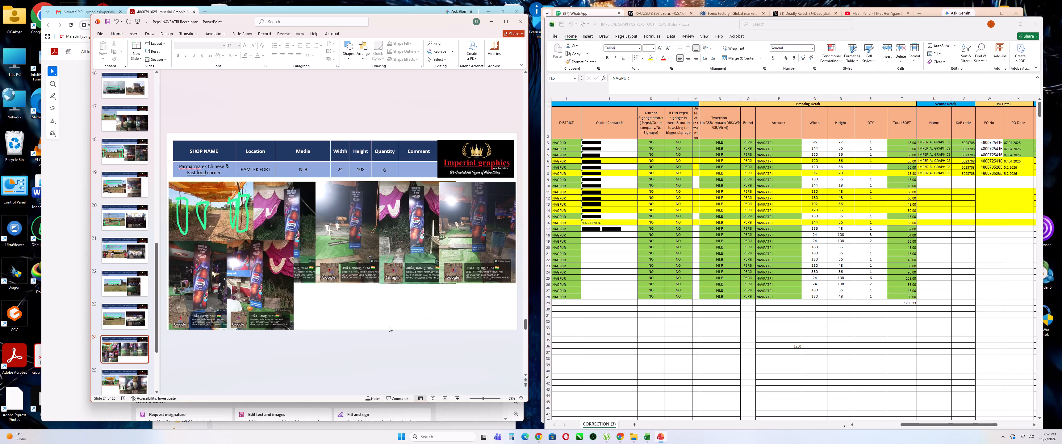
pyautogui.press('Down')
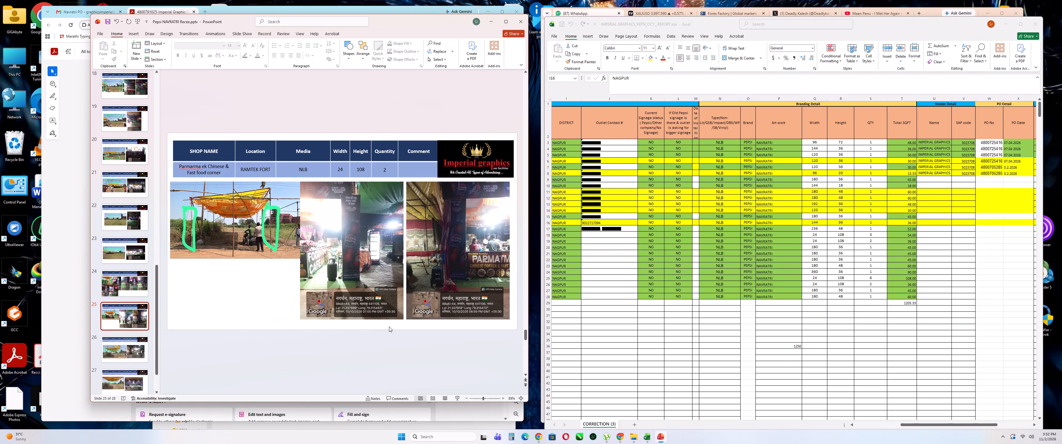
pyautogui.press('Down')
pyautogui.press('Up')
pyautogui.press('Up')
pyautogui.press('Up')
pyautogui.press('Up')
pyautogui.press('Up')
pyautogui.press('Up')
pyautogui.press('Up')
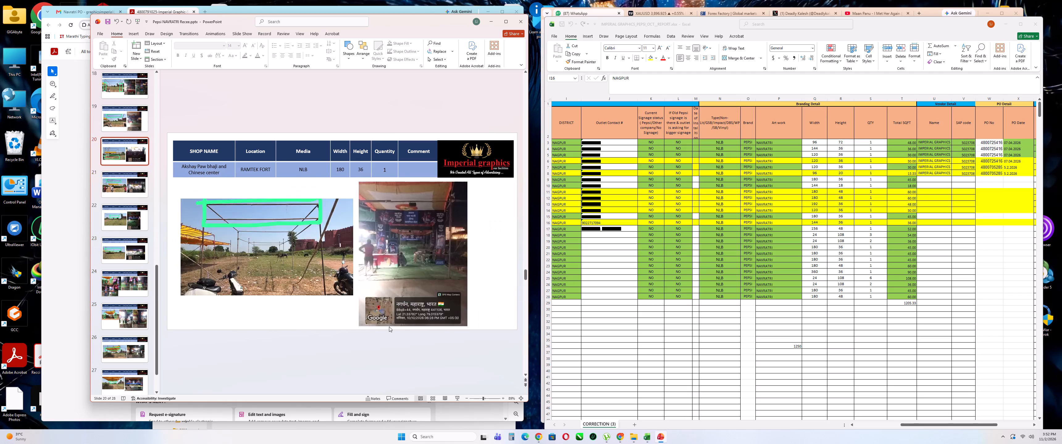
pyautogui.press('Up')
pyautogui.press('Up')
pyautogui.press('Down')
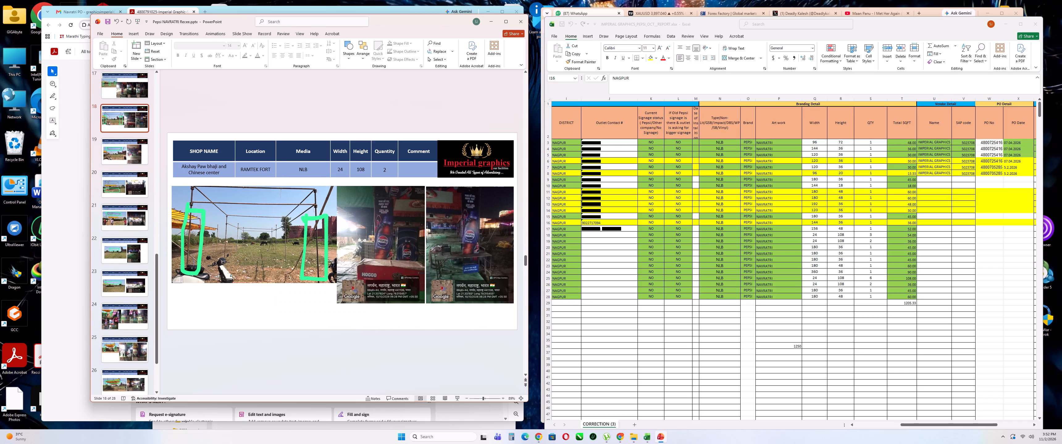
pyautogui.press('Down')
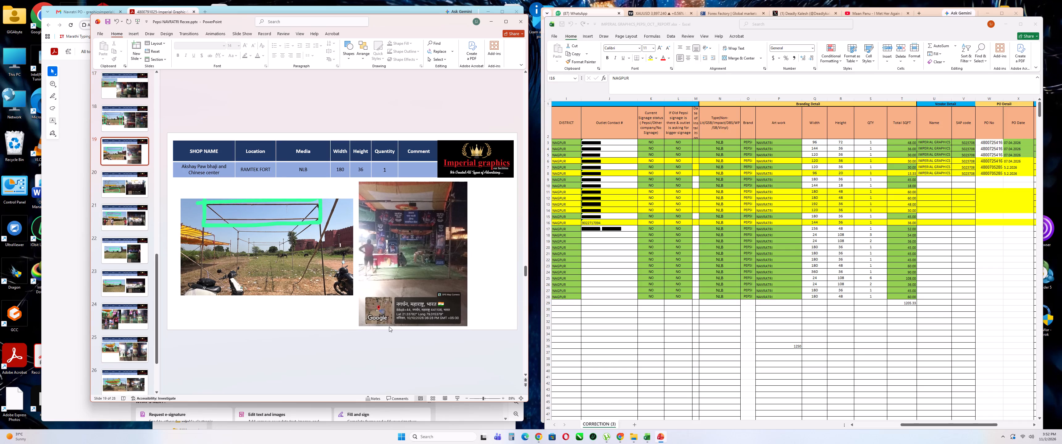
pyautogui.press('Down')
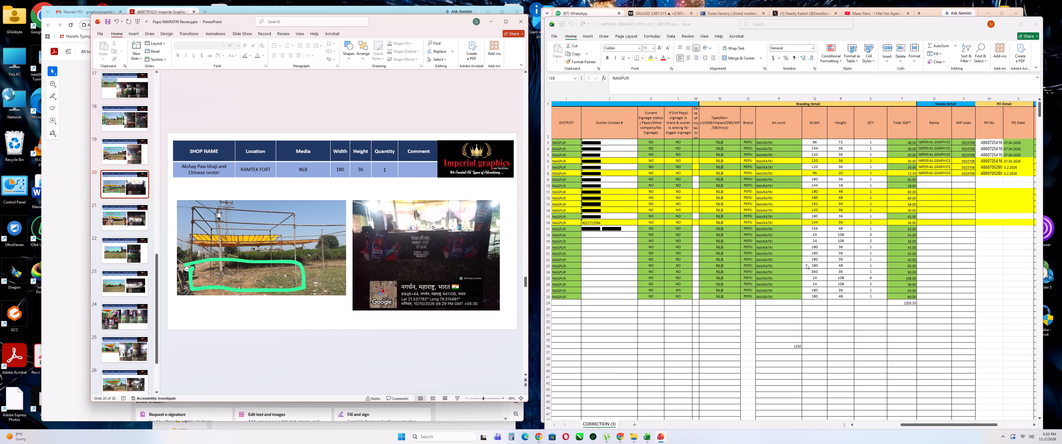
# Compare the Akshay Paw bhaji and Chinese center sizes on slides 18 to 22 with the matching Height cells in the report.
pyautogui.click(835, 250)
pyautogui.click(838, 261)
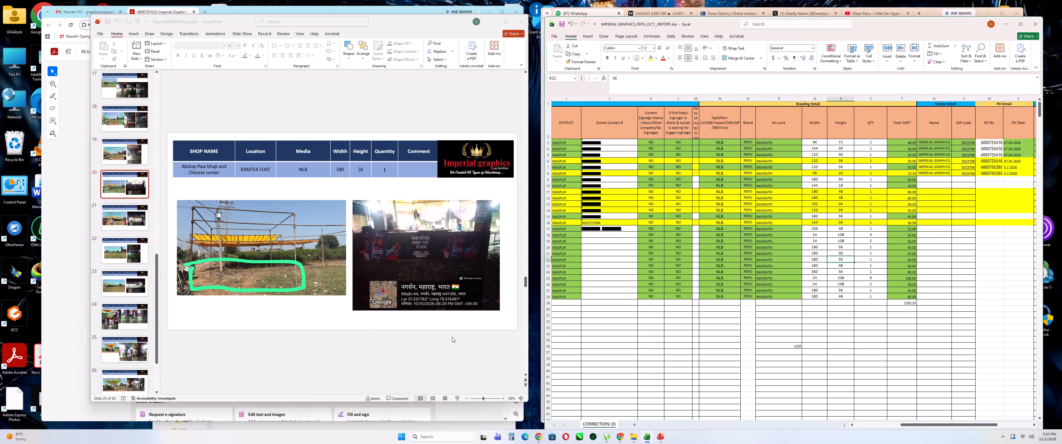
pyautogui.click(387, 351)
pyautogui.press('Down')
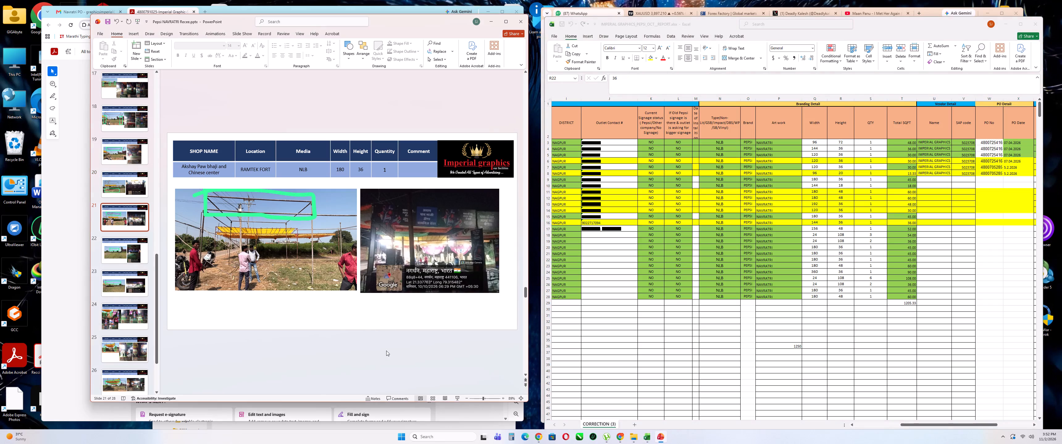
pyautogui.press('Down')
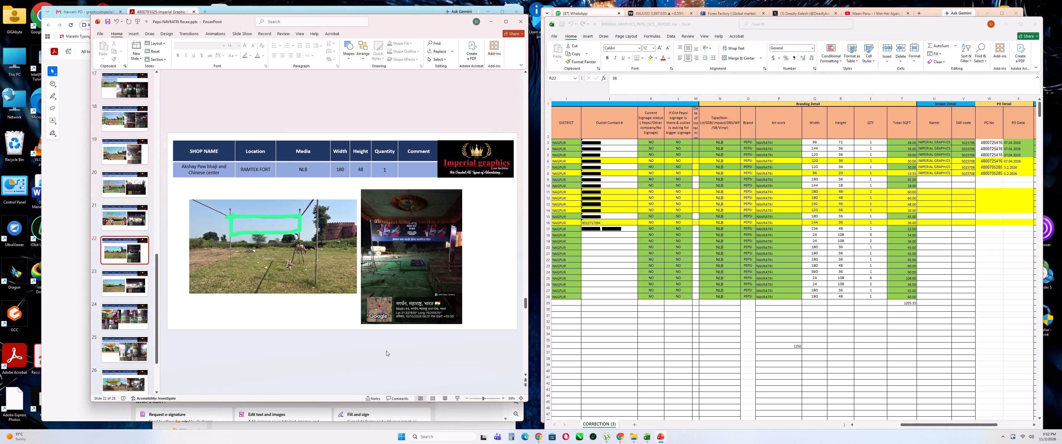
pyautogui.press('Down')
pyautogui.press('Up')
pyautogui.click(825, 266)
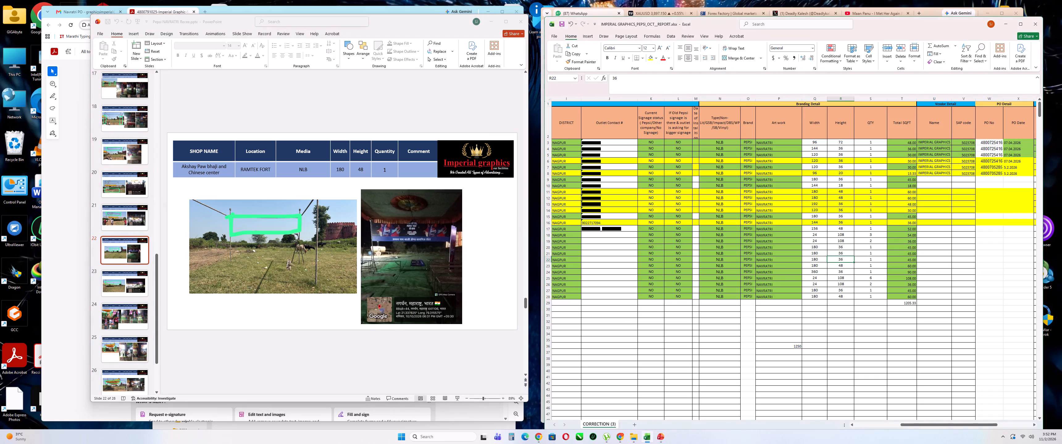
pyautogui.click(446, 353)
pyautogui.press('Up')
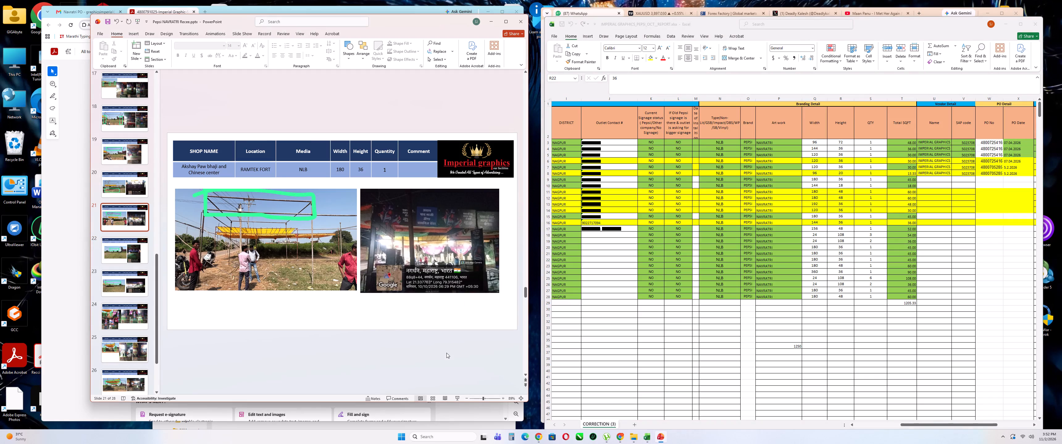
pyautogui.press('Up')
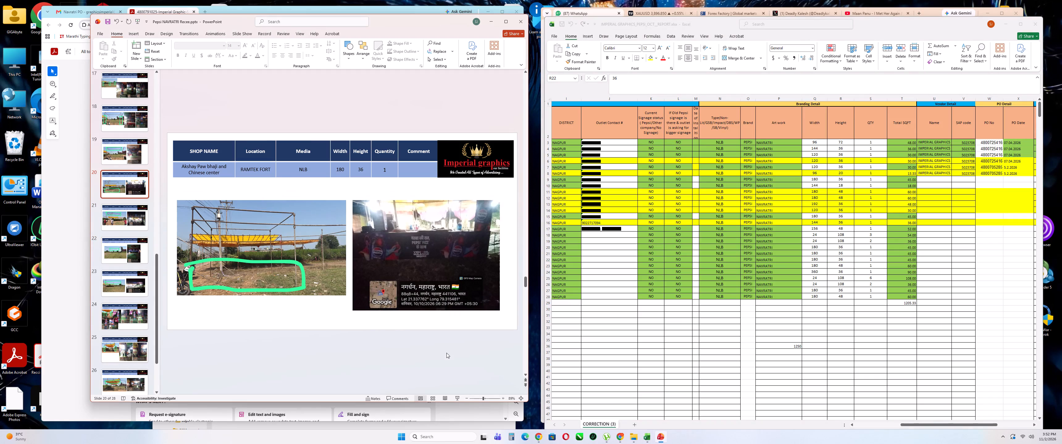
pyautogui.press('Up')
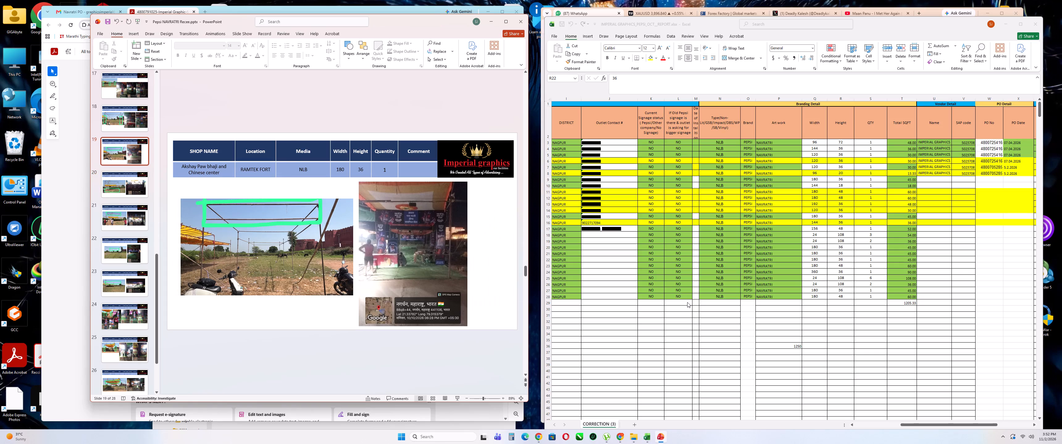
pyautogui.press('Up')
pyautogui.press('Up')
pyautogui.press('Down')
pyautogui.click(923, 255)
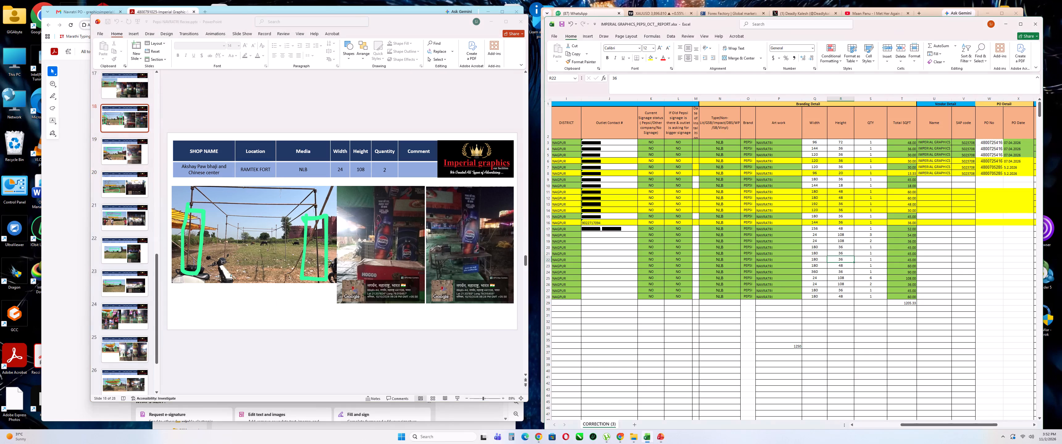
pyautogui.click(839, 242)
pyautogui.click(439, 322)
pyautogui.press('Down')
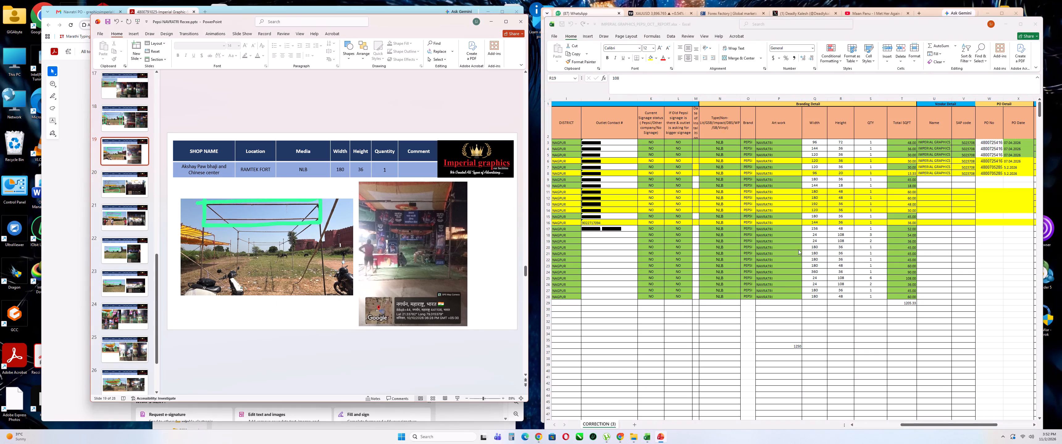
pyautogui.click(841, 244)
pyautogui.click(841, 246)
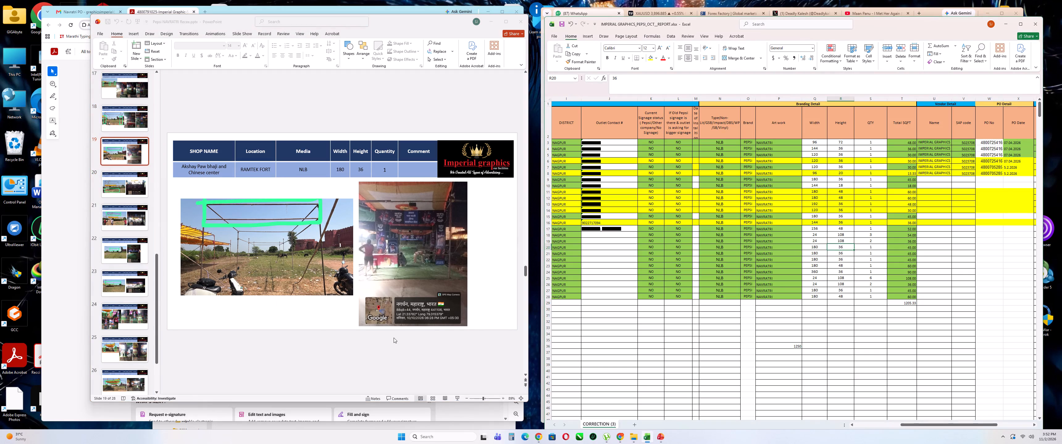
pyautogui.press('Down')
pyautogui.click(394, 338)
pyautogui.press('Down')
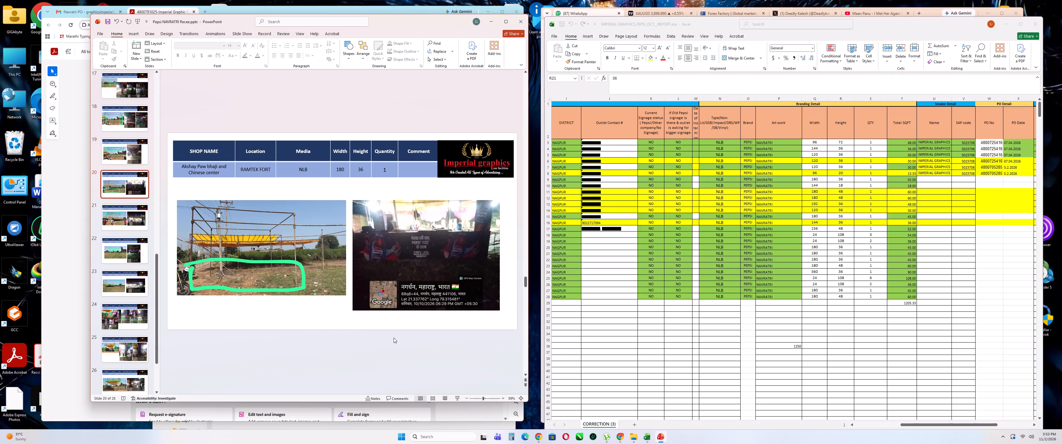
pyautogui.click(844, 258)
pyautogui.click(841, 253)
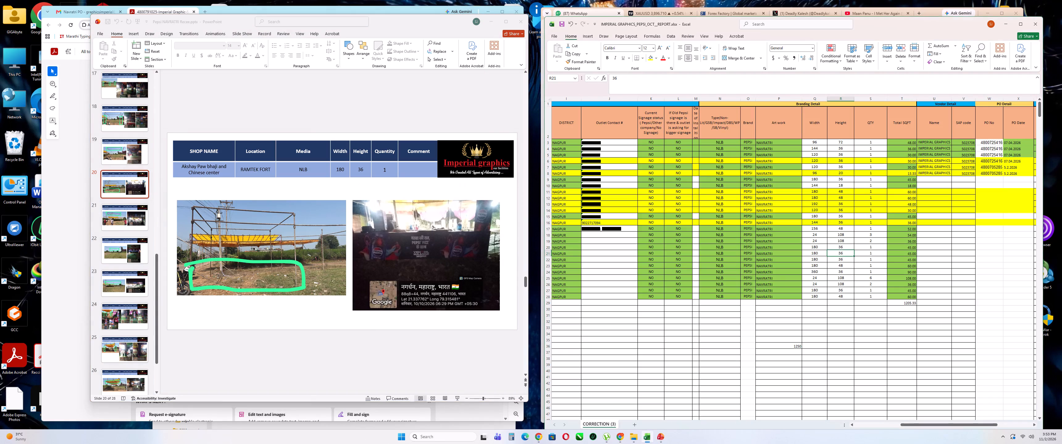
# Go back to slide 2 and set Jagdamba Paan Palace's Width to 100 and Height to 80 in report row 3.
pyautogui.click(465, 351)
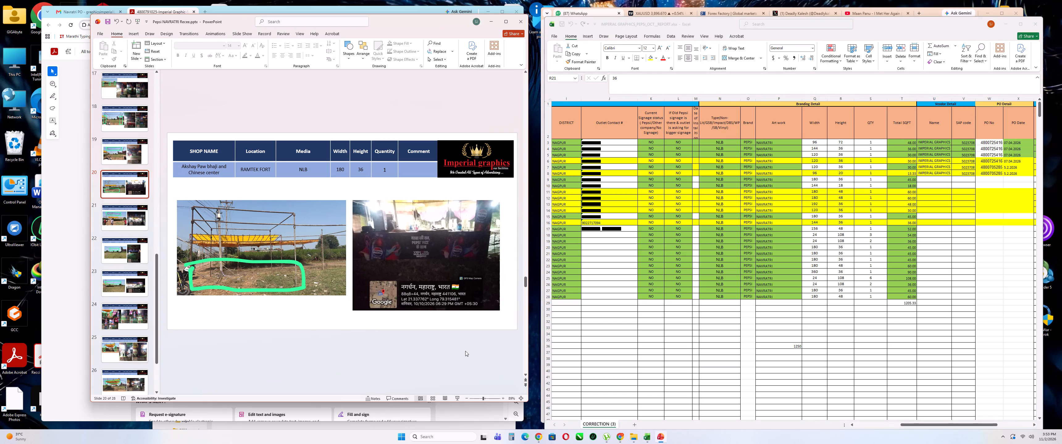
pyautogui.press('Up')
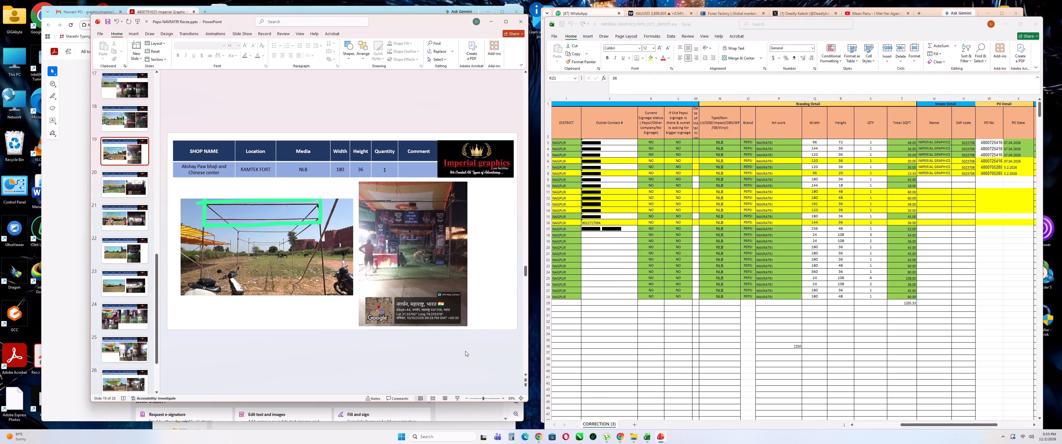
pyautogui.press('Up')
pyautogui.press('Up')
pyautogui.press('Up')
pyautogui.press('Up')
pyautogui.press('Up')
pyautogui.press('Up')
pyautogui.press('Up')
pyautogui.press('Up')
pyautogui.press('Up')
pyautogui.press('Up')
pyautogui.press('Up')
pyautogui.press('Up')
pyautogui.press('Up')
pyautogui.press('Up')
pyautogui.press('Up')
pyautogui.press('Up')
pyautogui.press('Up')
pyautogui.press('Up')
pyautogui.press('Up')
pyautogui.press('Up')
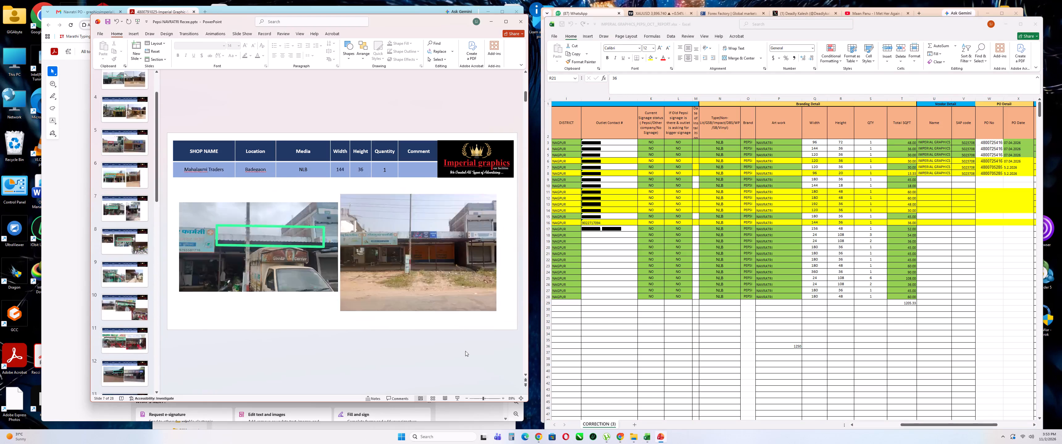
pyautogui.press('Down')
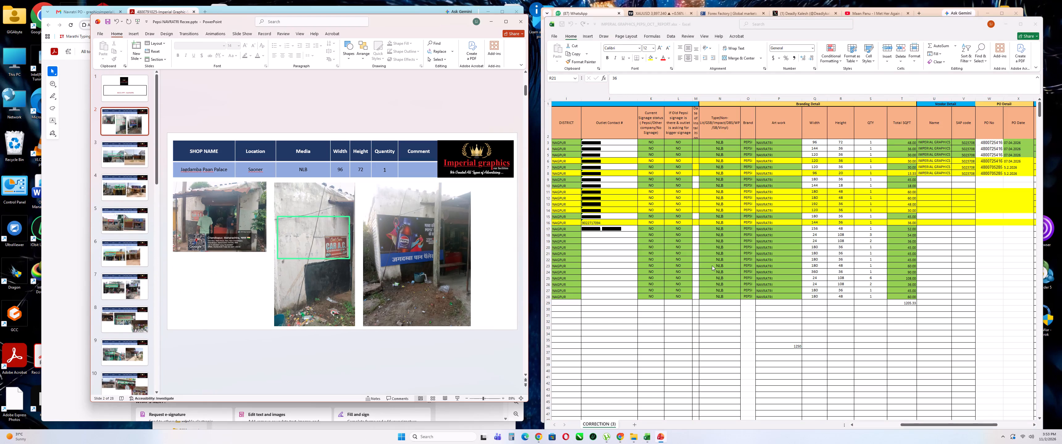
pyautogui.click(827, 153)
pyautogui.click(817, 142)
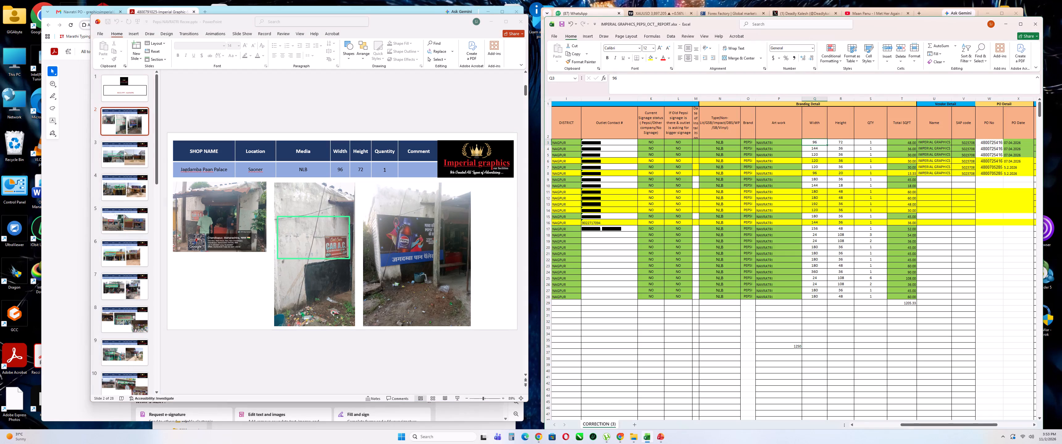
pyautogui.write('100')
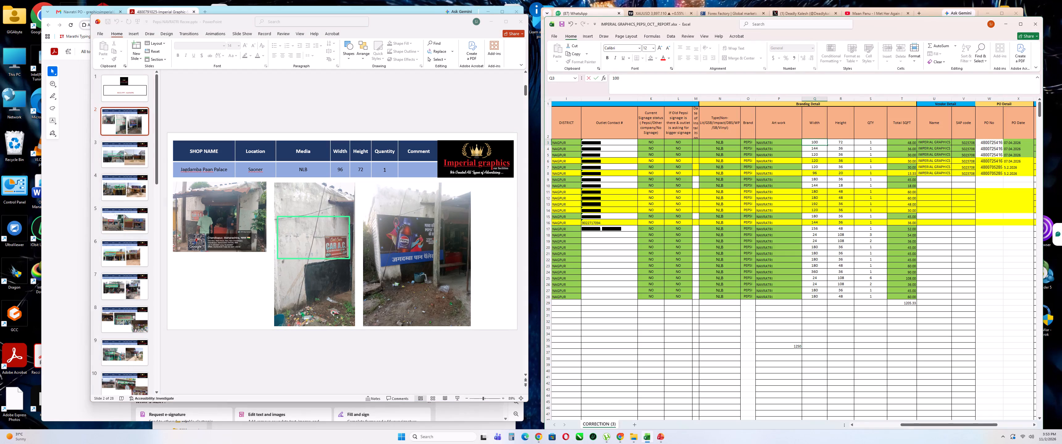
pyautogui.press('Right')
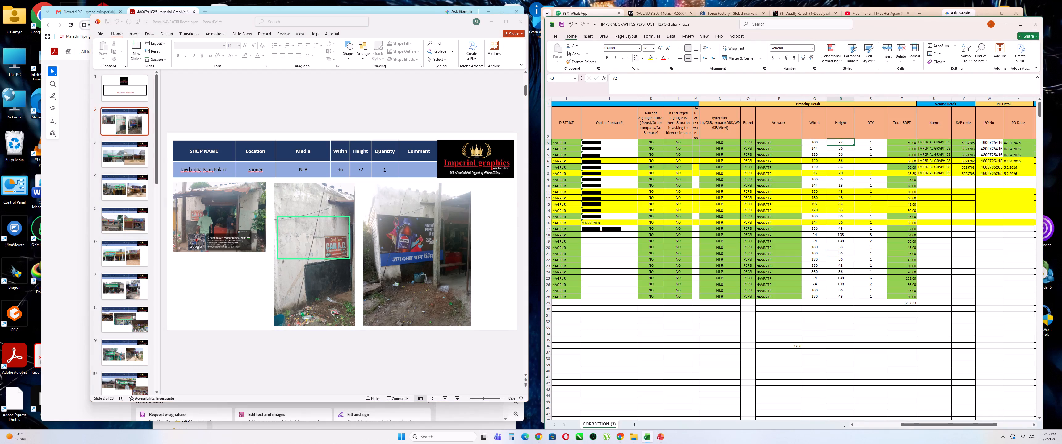
pyautogui.write('78')
pyautogui.press('Down')
pyautogui.press('Up')
pyautogui.write('80')
pyautogui.press('Down')
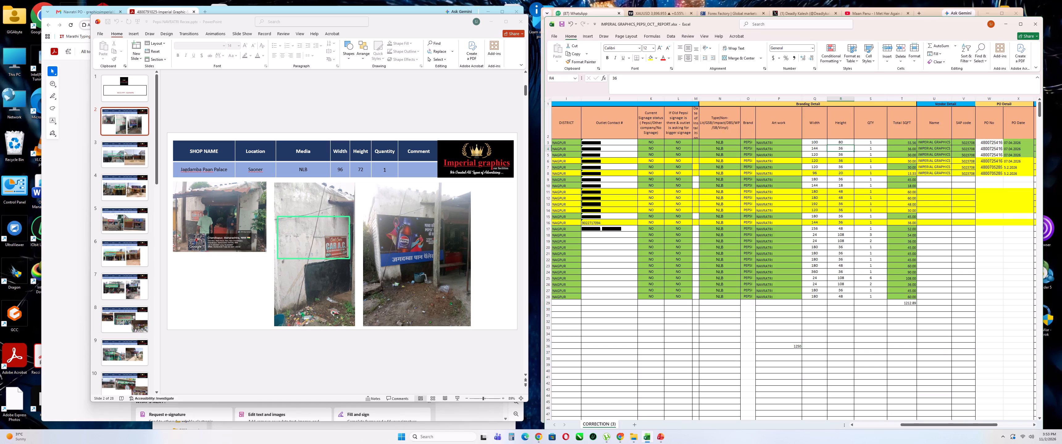
# Set Jagdamba Paan Palace's Width to 100 and Height to 80 in the table on slide 2 of the Recee presentation.
pyautogui.press('Up')
pyautogui.click(338, 166)
pyautogui.doubleClick(336, 171)
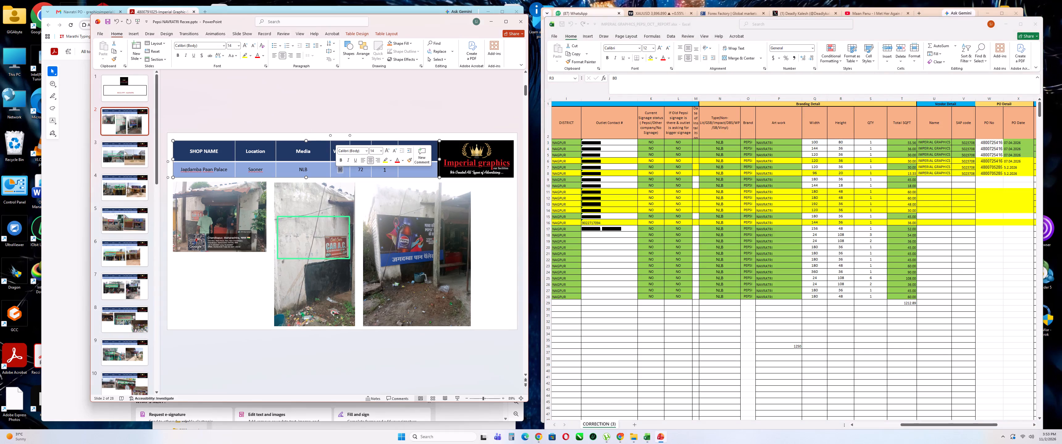
pyautogui.write('100')
pyautogui.press('Right')
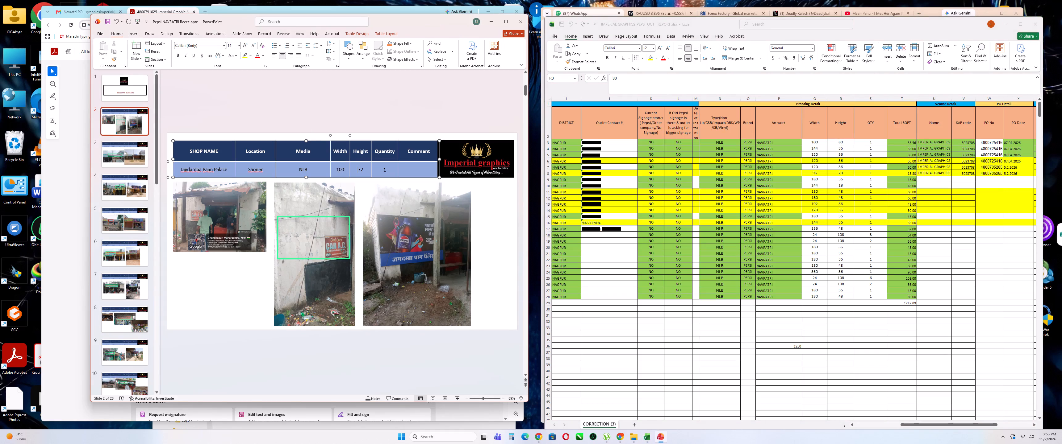
pyautogui.press('Right')
pyautogui.press('Right')
pyautogui.press('BackSpace')
pyautogui.press('BackSpace')
pyautogui.write('80')
pyautogui.press('Down')
pyautogui.click(397, 350)
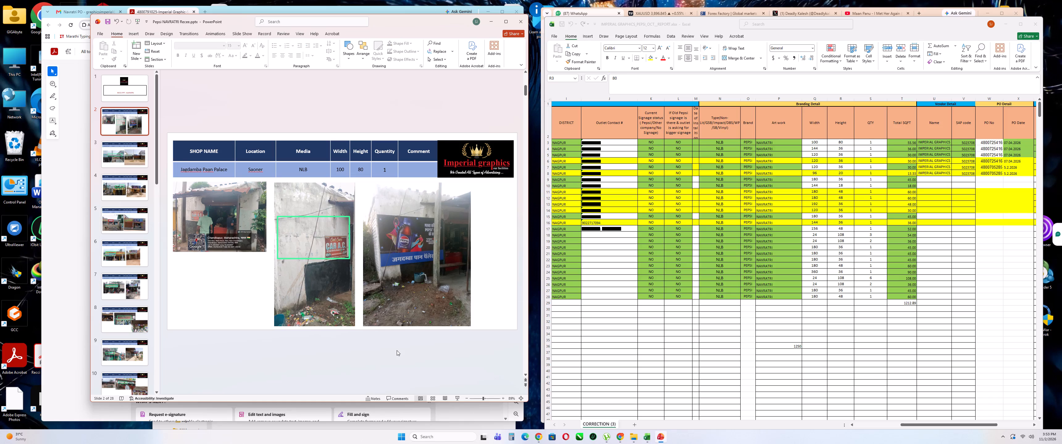
# Save the Recee presentation.
pyautogui.hotkey('ctrl', 's')
pyautogui.hotkey('ctrl', 's')
pyautogui.hotkey('ctrl', 's')
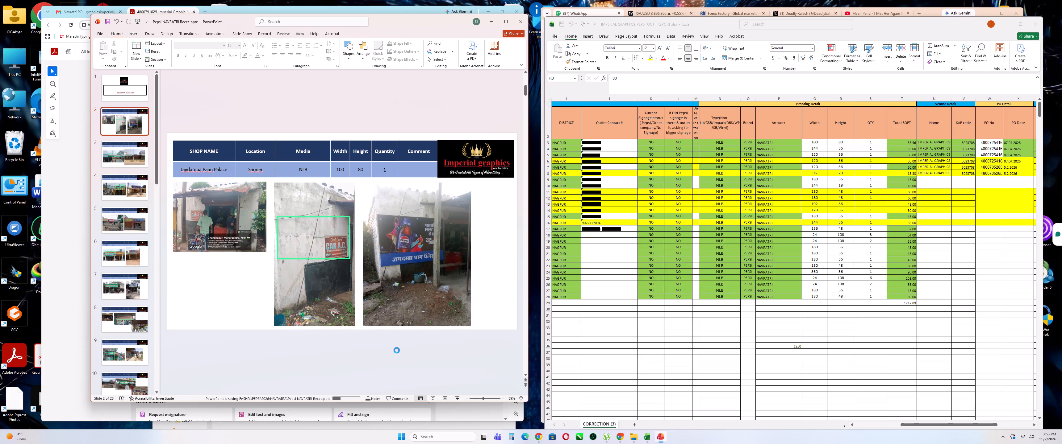
pyautogui.hotkey('ctrl', 's')
pyautogui.hotkey('ctrl', 's')
pyautogui.hotkey('ctrl', 's')
pyautogui.hotkey('ctrl', 's')
pyautogui.hotkey('ctrl', 's')
pyautogui.hotkey('ctrl', 's')
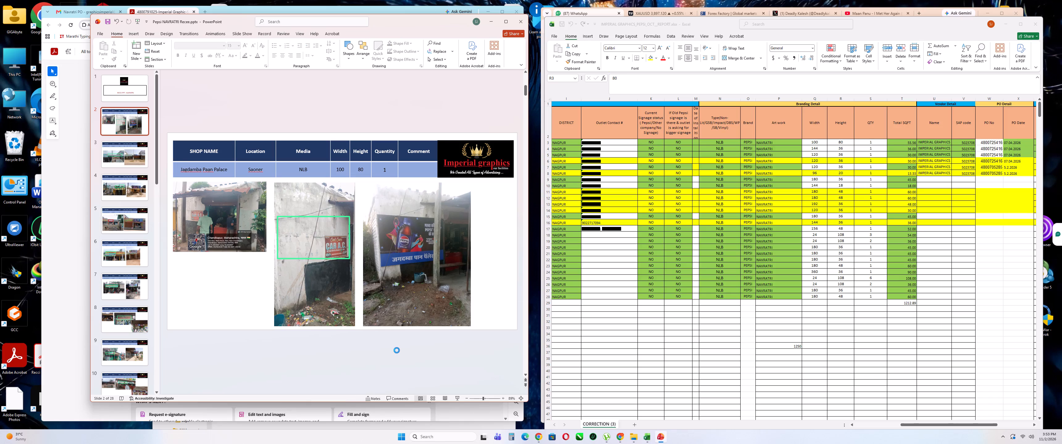
# Advance the presentation to slide 3 and set Mahalaxmi Traders' Height to 48 in report row 4.
pyautogui.press('Down')
pyautogui.click(397, 350)
pyautogui.press('Down')
pyautogui.moveTo(397, 350); pyautogui.dragTo(404, 347)
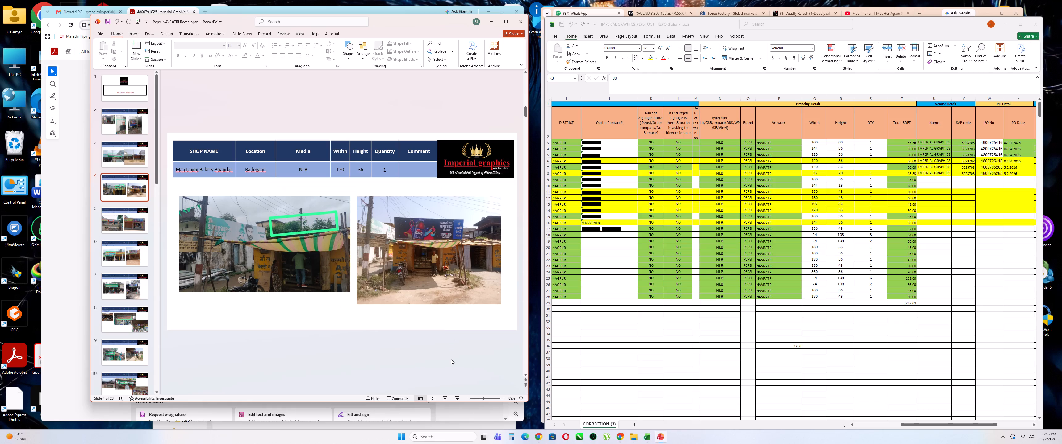
pyautogui.click(451, 359)
pyautogui.press('Up')
pyautogui.press('Up')
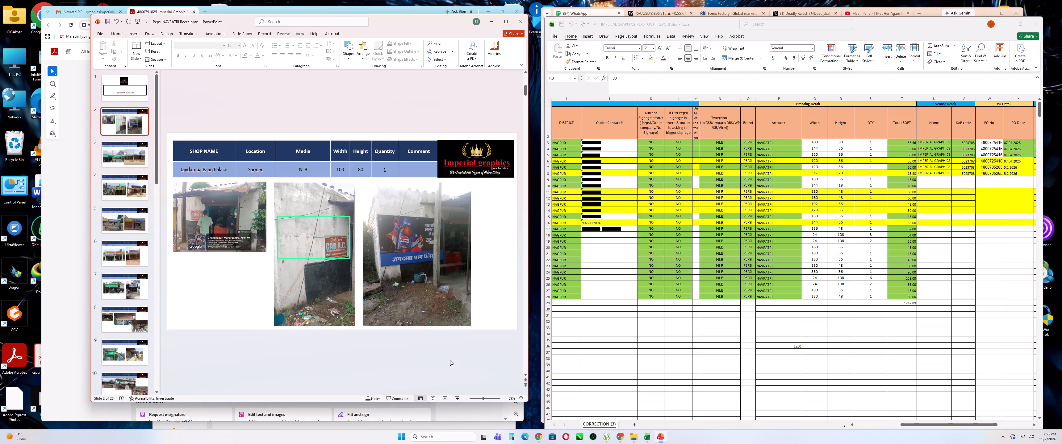
pyautogui.press('Down')
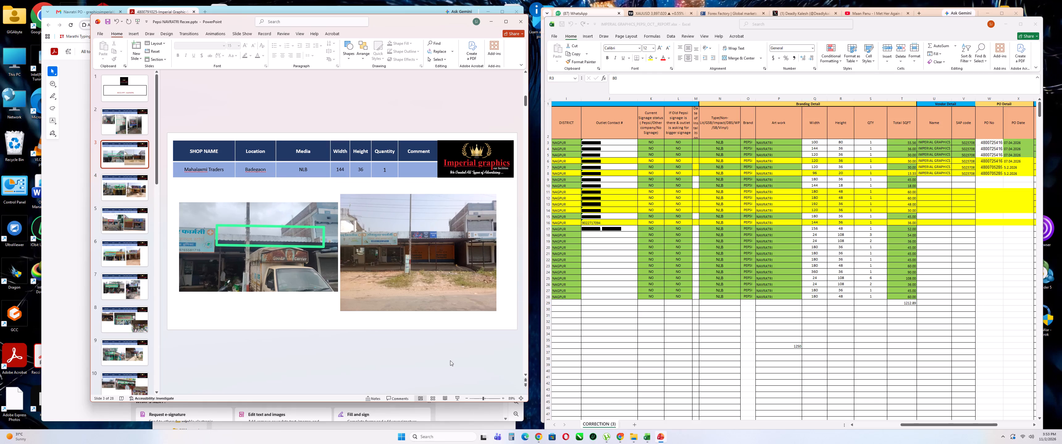
pyautogui.click(904, 142)
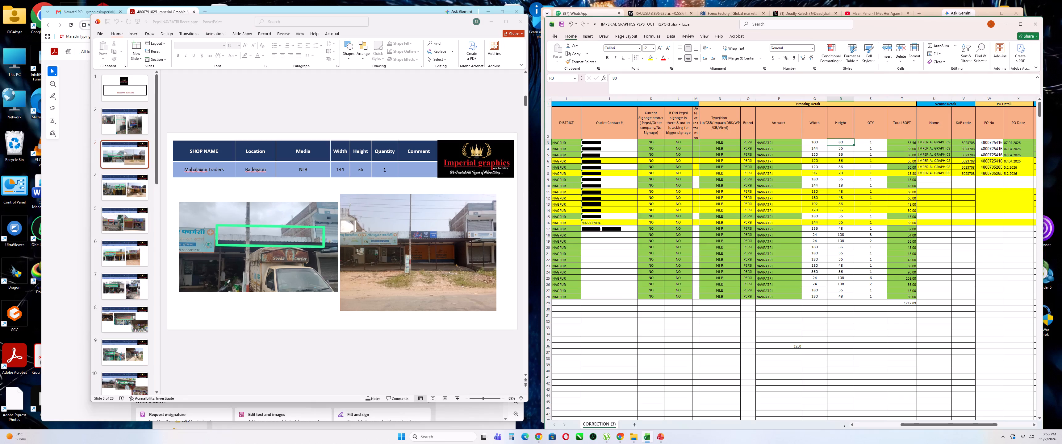
pyautogui.click(817, 148)
pyautogui.click(844, 146)
pyautogui.write('48')
pyautogui.press('Left')
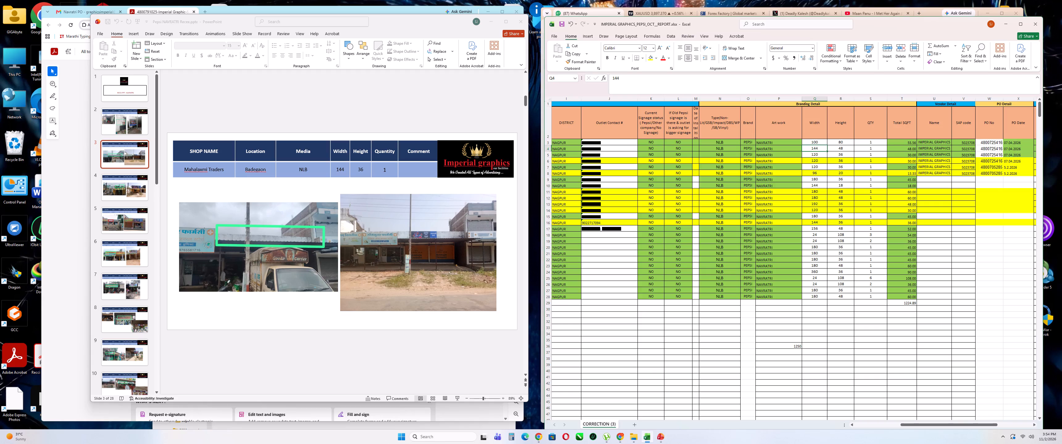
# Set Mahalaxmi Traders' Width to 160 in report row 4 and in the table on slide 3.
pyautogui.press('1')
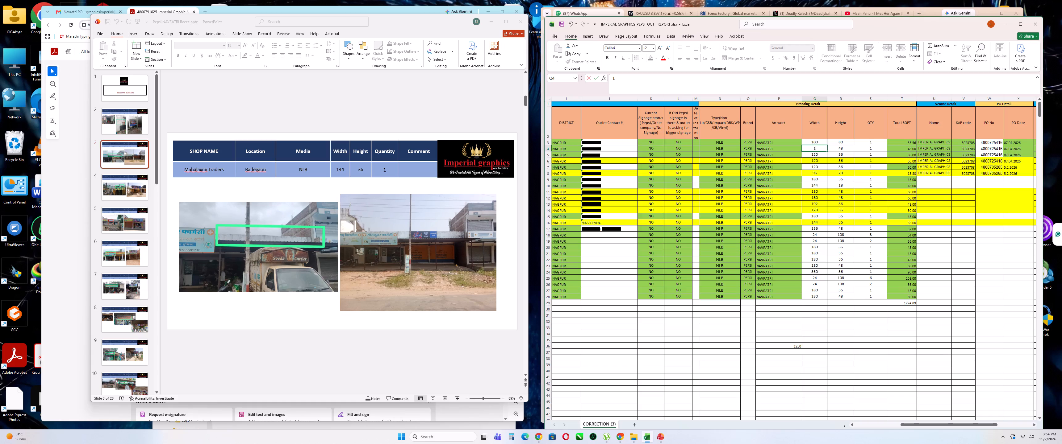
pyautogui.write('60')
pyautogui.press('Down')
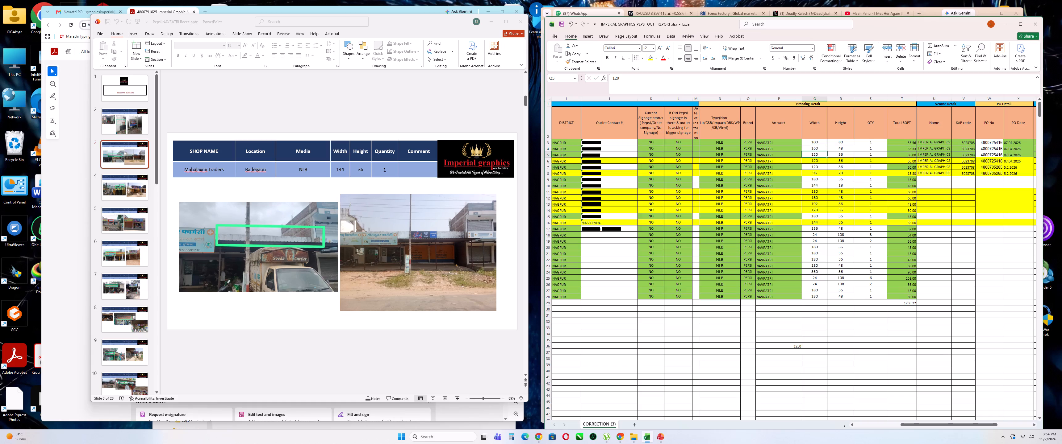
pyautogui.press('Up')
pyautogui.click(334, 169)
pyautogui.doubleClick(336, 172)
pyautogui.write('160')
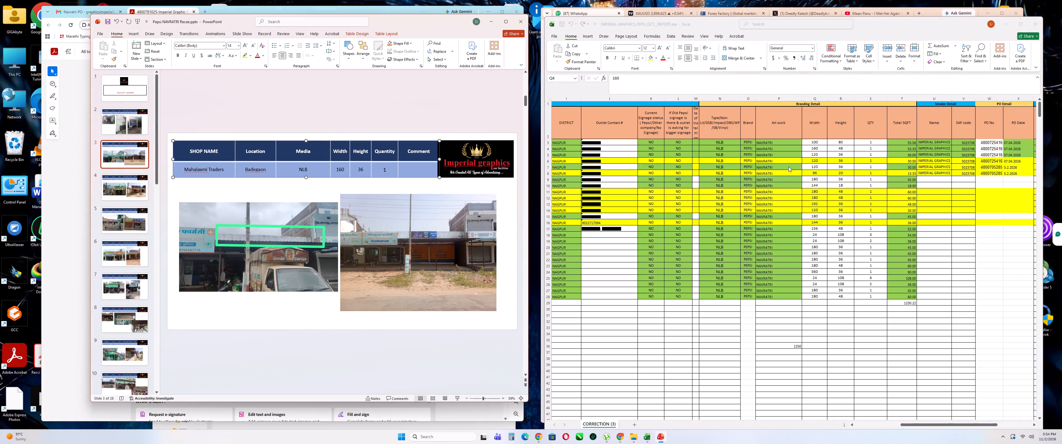
# Set Mahalaxmi Traders' Width to 150 in report row 4 and in the table on slide 3.
pyautogui.click(813, 152)
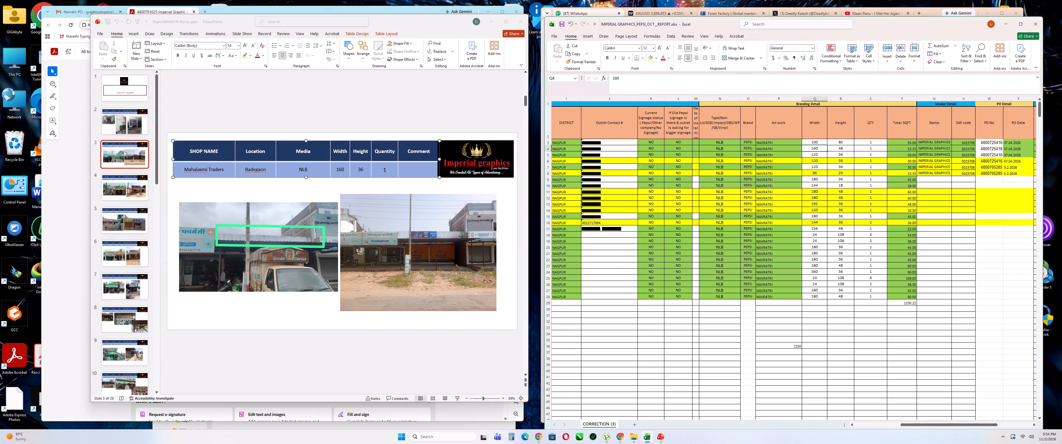
pyautogui.write('150')
pyautogui.click(872, 300)
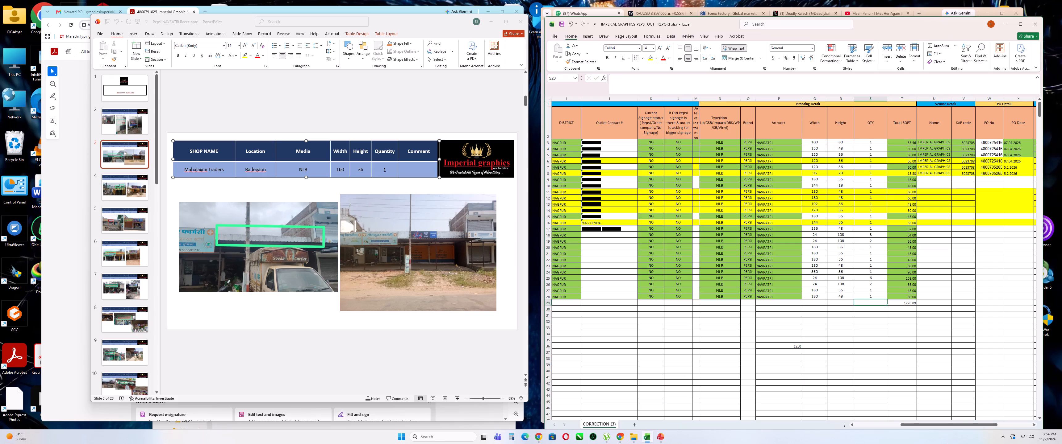
pyautogui.click(342, 168)
pyautogui.doubleClick(340, 169)
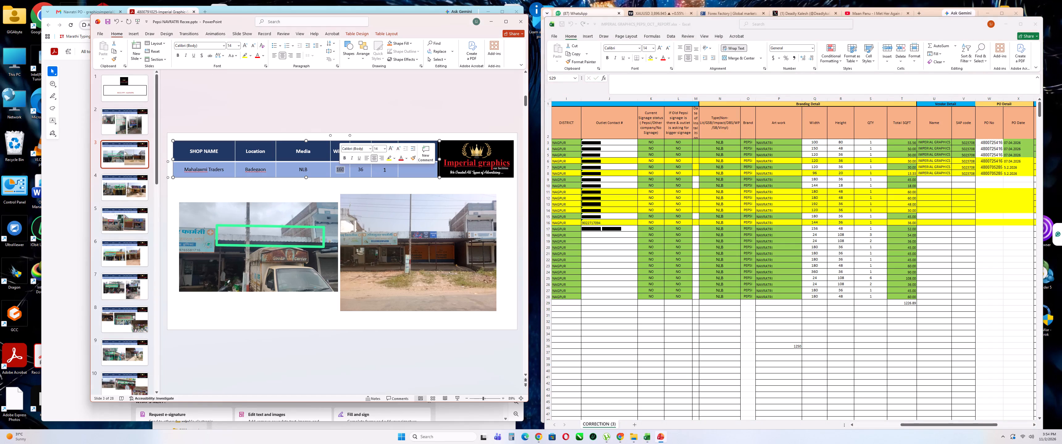
pyautogui.write('150')
pyautogui.click(403, 328)
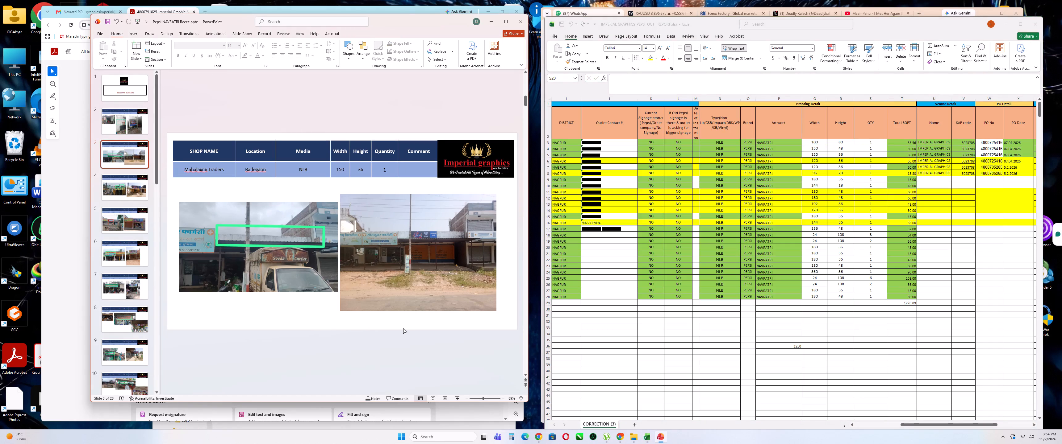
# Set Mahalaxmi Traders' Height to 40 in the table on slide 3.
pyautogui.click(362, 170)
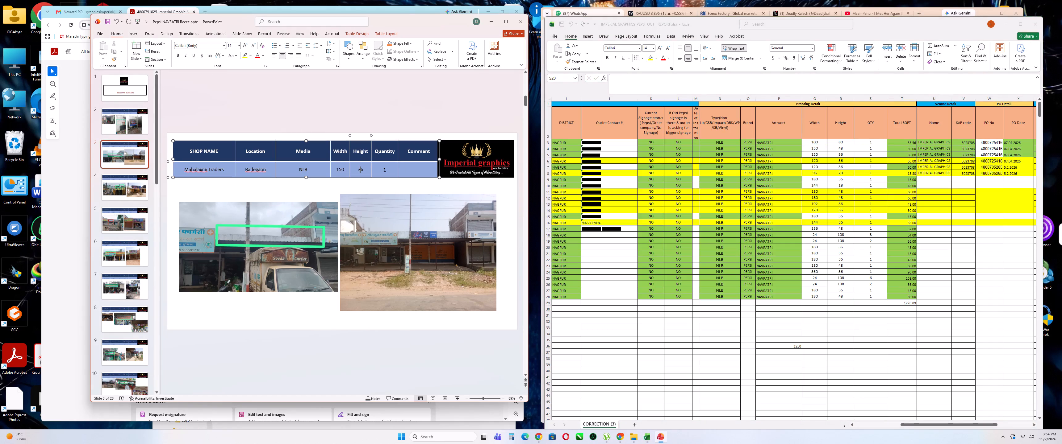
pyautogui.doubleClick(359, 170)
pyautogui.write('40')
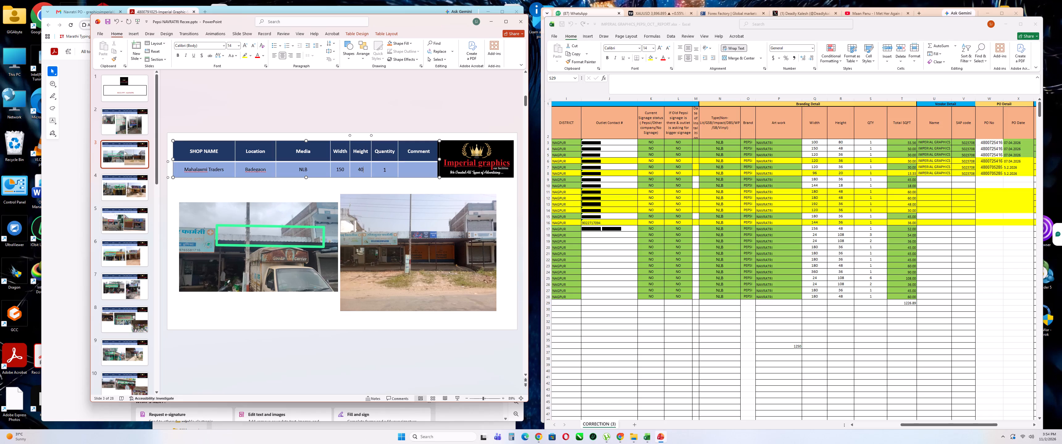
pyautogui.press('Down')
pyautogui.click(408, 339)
# Check Mahalaxmi Traders' Height in report row 4 and set the Height on slide 3 to 48.
pyautogui.click(847, 154)
pyautogui.click(844, 150)
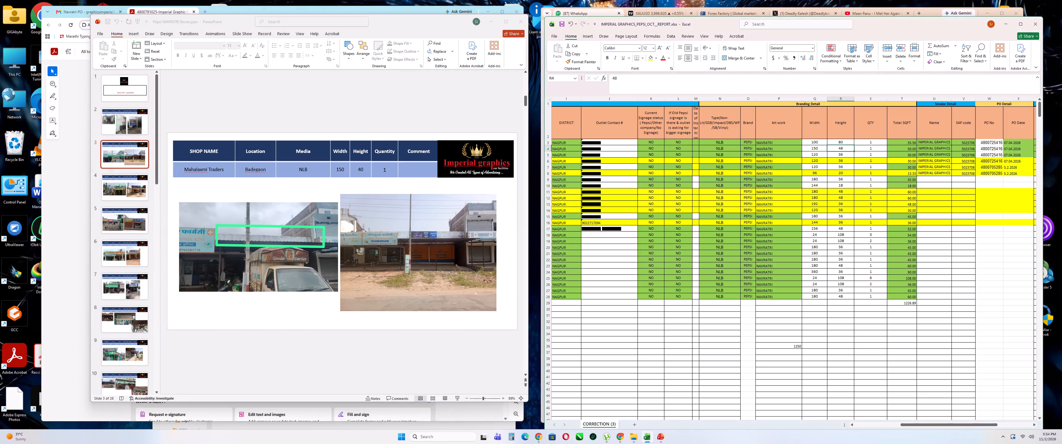
pyautogui.click(357, 166)
pyautogui.doubleClick(359, 170)
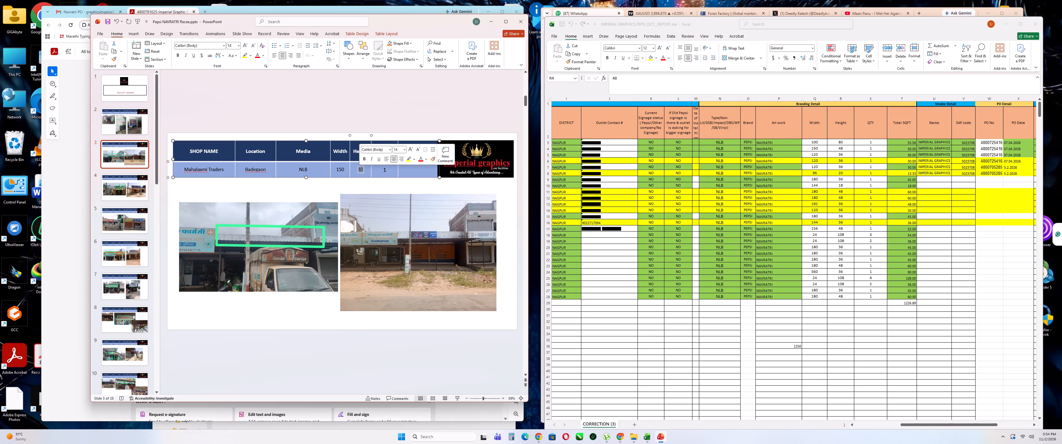
pyautogui.write('50')
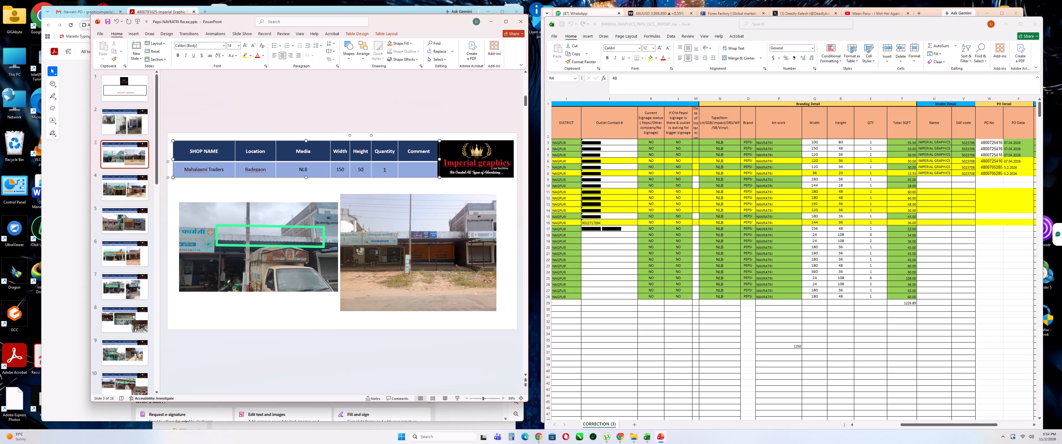
pyautogui.press('BackSpace')
pyautogui.press('BackSpace')
pyautogui.write('48')
pyautogui.click(382, 317)
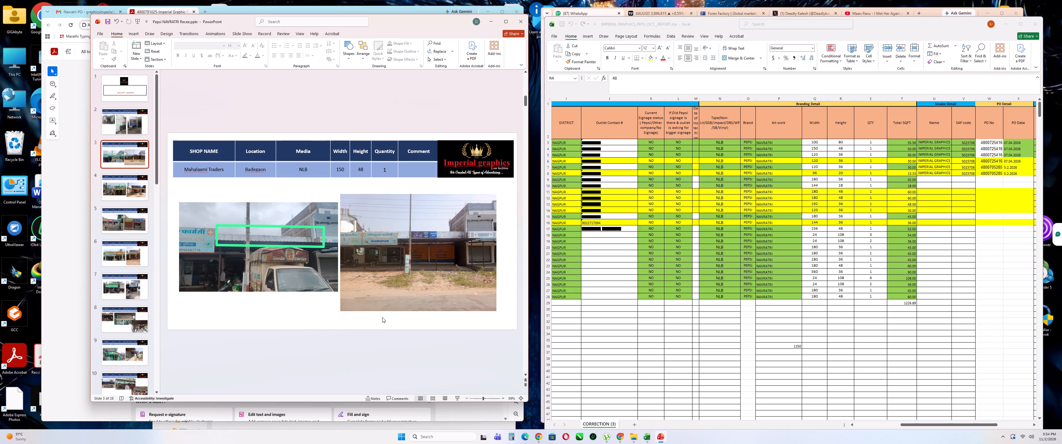
# Fill Mahalaxmi Traders' report row, row 4, with yellow.
pyautogui.click(746, 311)
pyautogui.rightClick(547, 148)
pyautogui.click(573, 140)
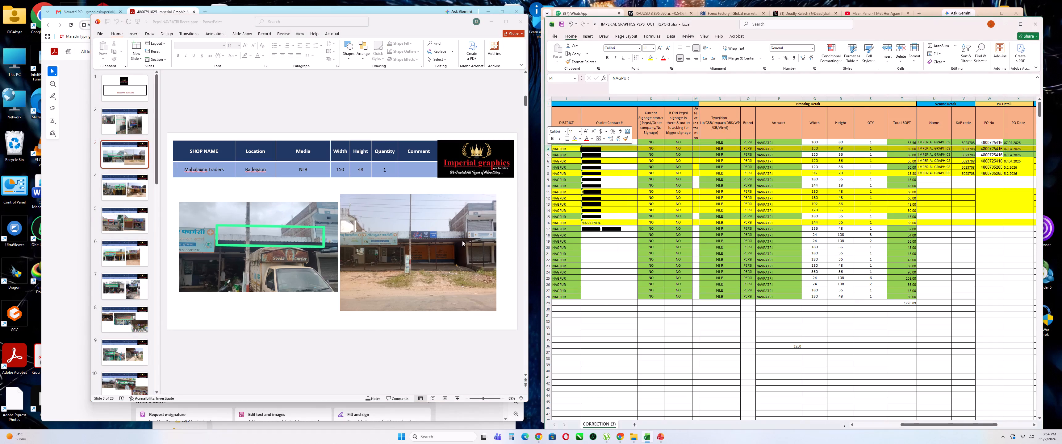
# Advance to slide 4 and match the shops on slides 3 and 4 with the outlet names and Height cells in the report.
pyautogui.click(376, 316)
pyautogui.press('Up')
pyautogui.press('Down')
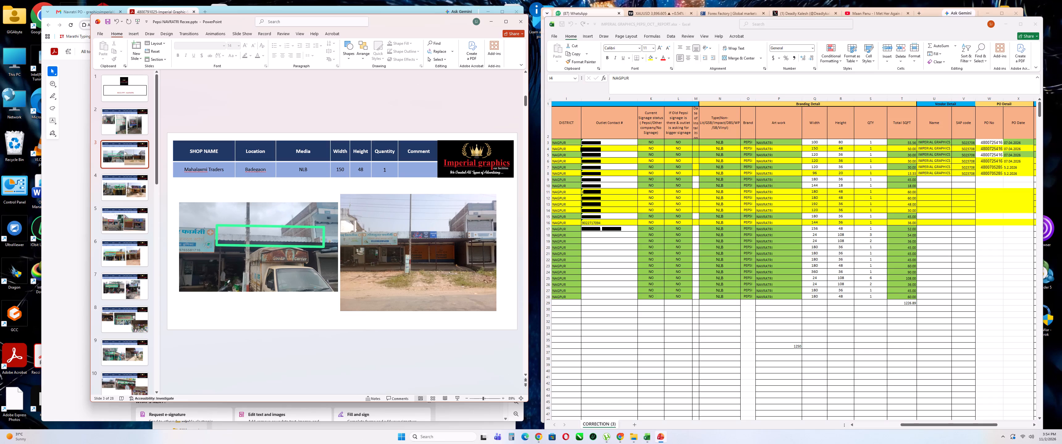
pyautogui.press('Down')
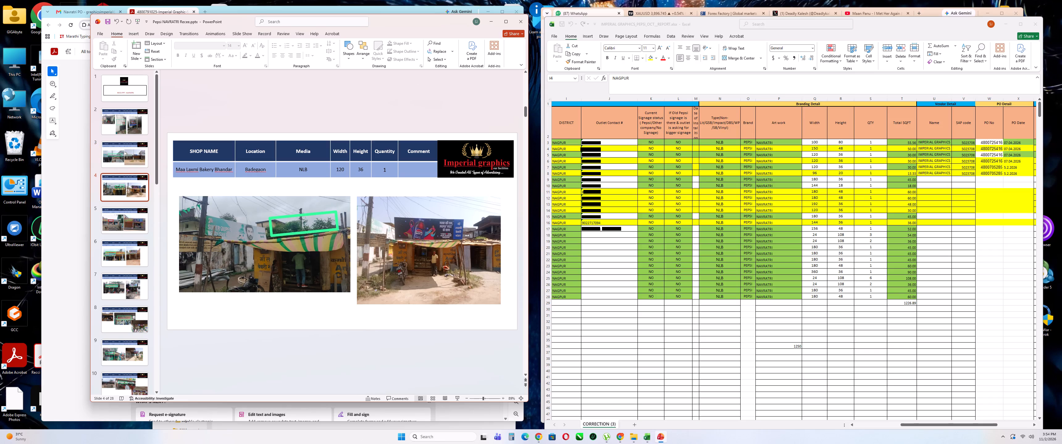
pyautogui.click(795, 191)
pyautogui.click(843, 165)
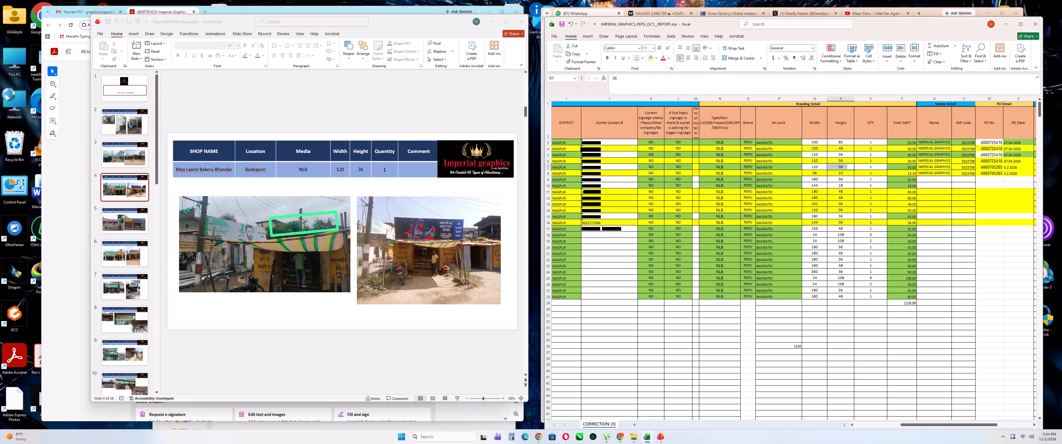
pyautogui.click(842, 162)
pyautogui.press('Up')
pyautogui.click(464, 296)
pyautogui.press('Up')
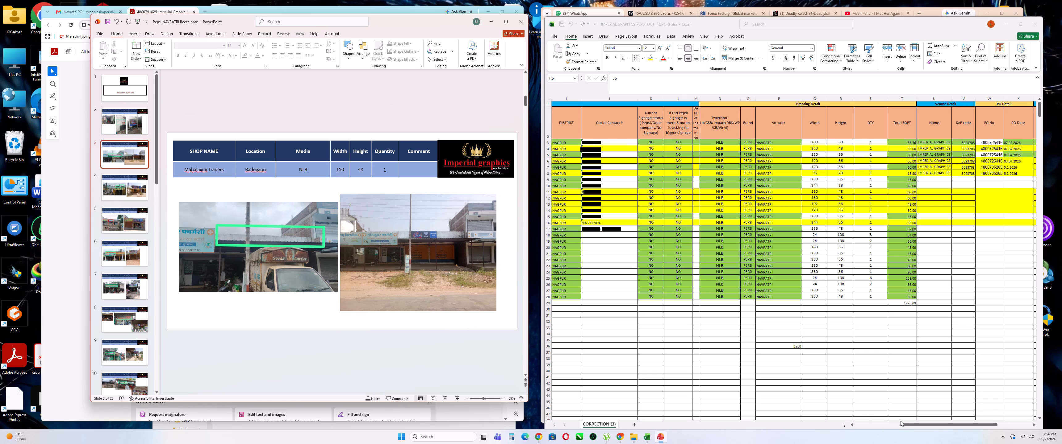
pyautogui.moveTo(904, 423); pyautogui.dragTo(901, 424)
pyautogui.moveTo(907, 425); pyautogui.dragTo(824, 415)
pyautogui.click(435, 388)
pyautogui.press('Down')
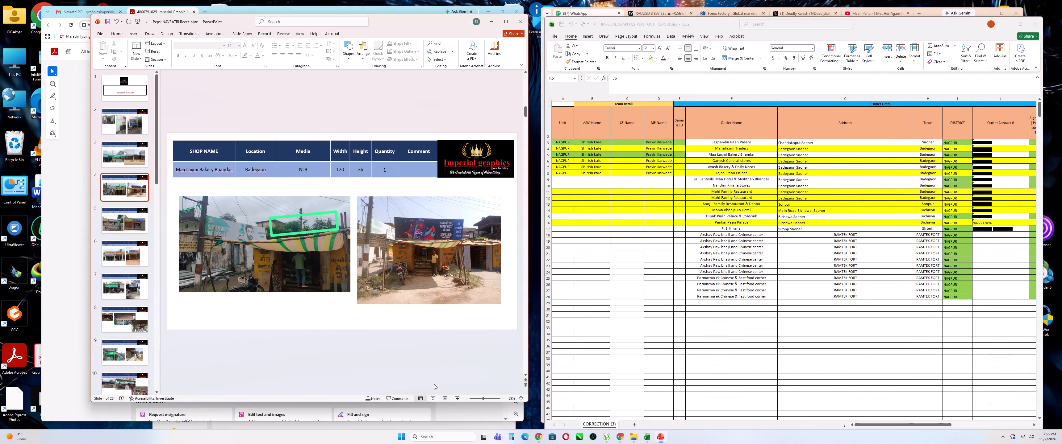
pyautogui.moveTo(859, 425); pyautogui.dragTo(926, 426)
pyautogui.moveTo(912, 423); pyautogui.dragTo(926, 425)
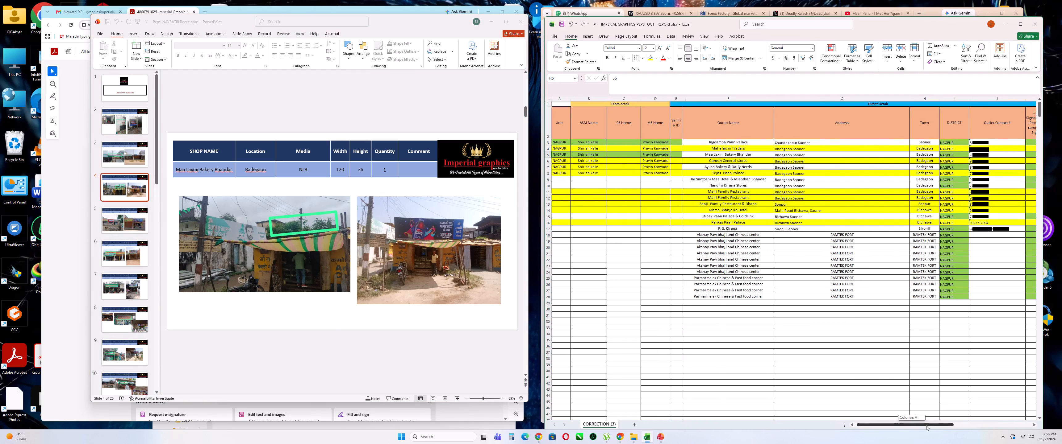
pyautogui.moveTo(926, 425); pyautogui.dragTo(954, 425)
# Set Maa Laxmi Bakery Bhander's Height to 48 in report row 5.
pyautogui.click(870, 156)
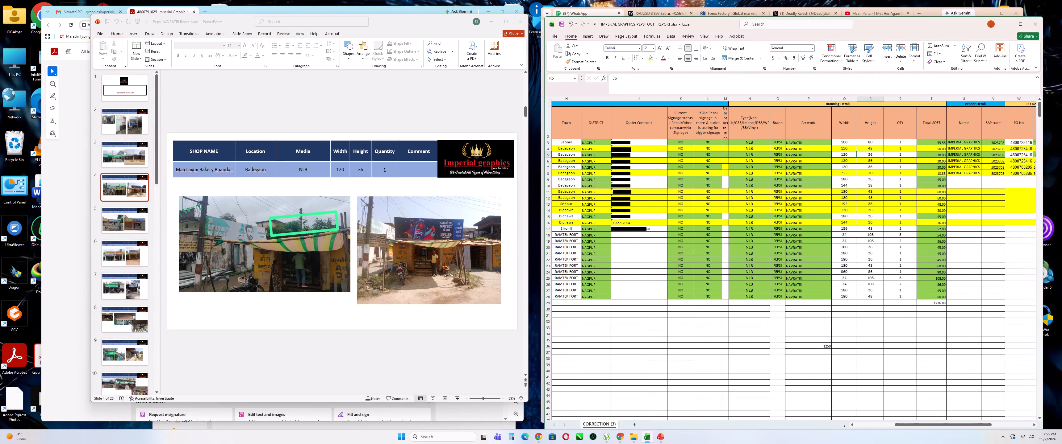
pyautogui.write('48')
pyautogui.press('Down')
# Set Maa Laxmi Bakery Bhander's Height to 48 on slide 4 and advance to slide 5.
pyautogui.click(357, 171)
pyautogui.doubleClick(359, 171)
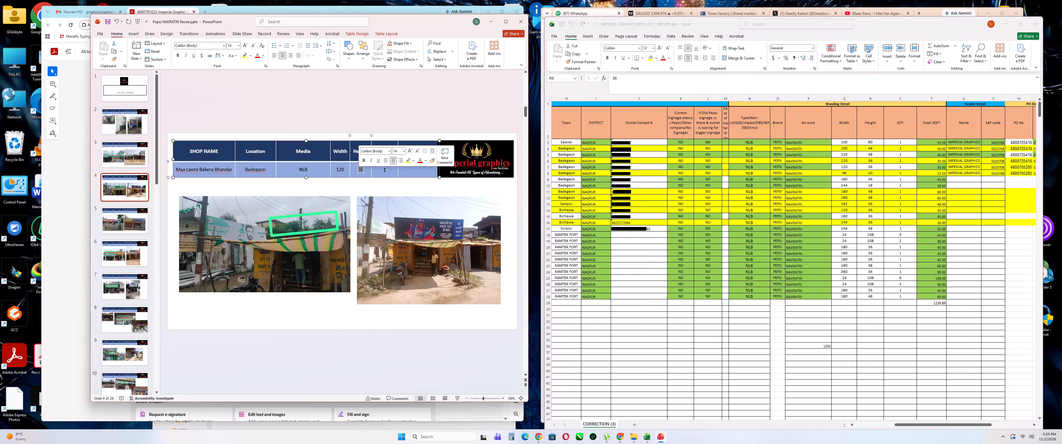
pyautogui.write('48')
pyautogui.click(408, 343)
pyautogui.press('Down')
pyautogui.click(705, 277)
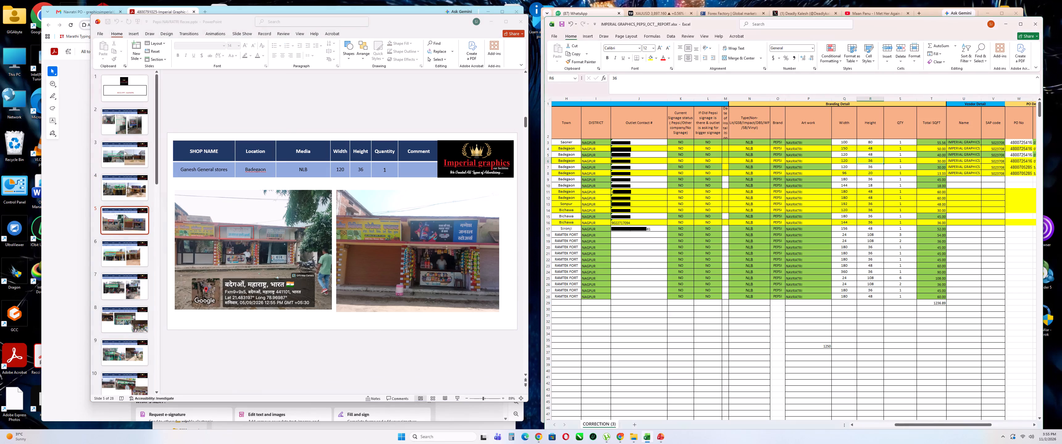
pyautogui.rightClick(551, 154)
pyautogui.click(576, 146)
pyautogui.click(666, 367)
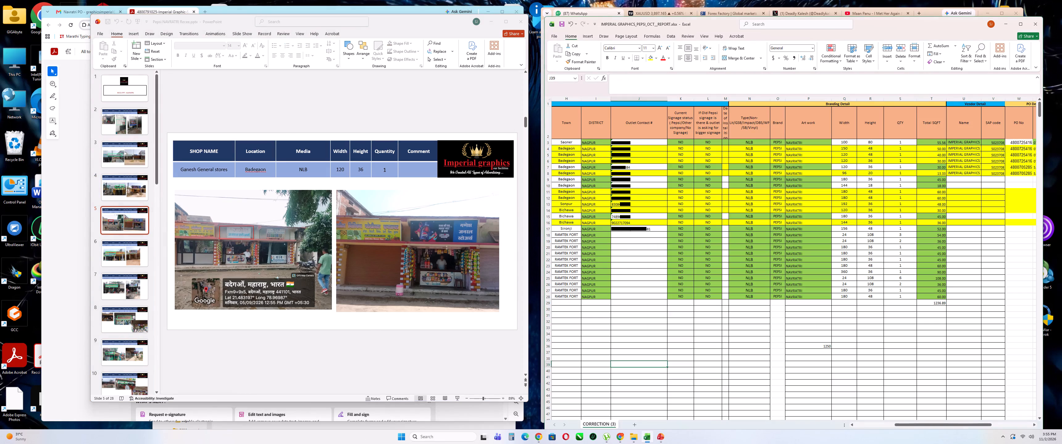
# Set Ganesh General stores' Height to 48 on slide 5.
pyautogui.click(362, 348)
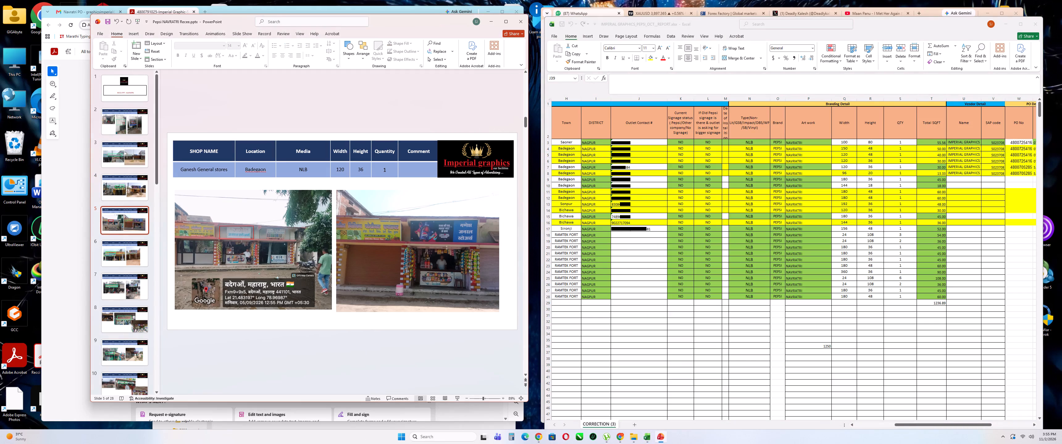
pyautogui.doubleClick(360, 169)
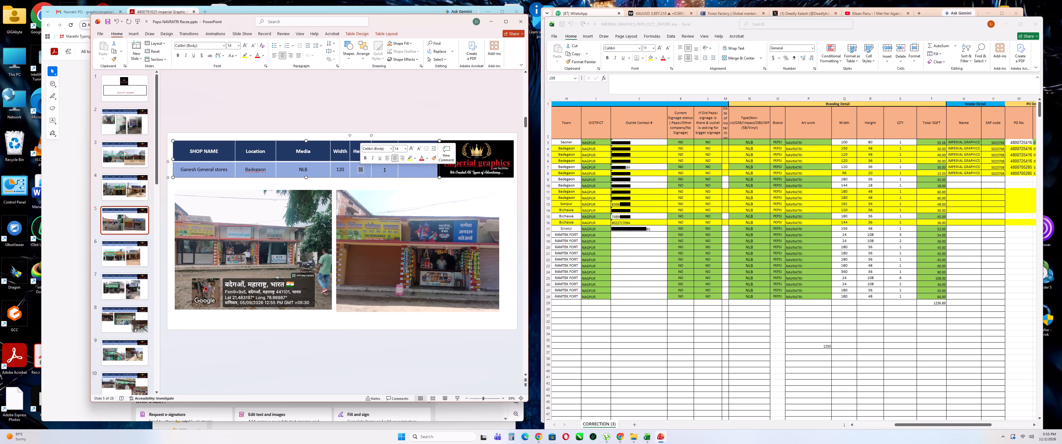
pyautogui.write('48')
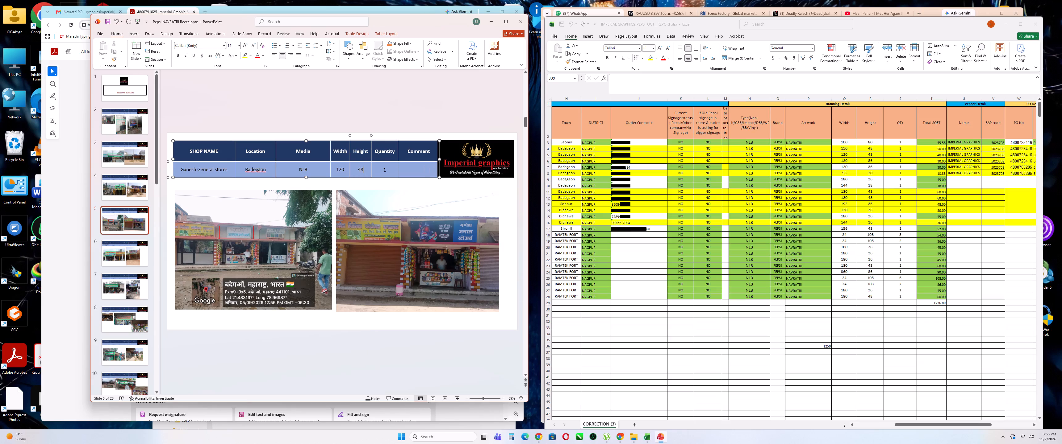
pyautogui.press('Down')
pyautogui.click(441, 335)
# Set Ganesh General stores' Height to 40 in report row 6 and on slide 5.
pyautogui.click(851, 155)
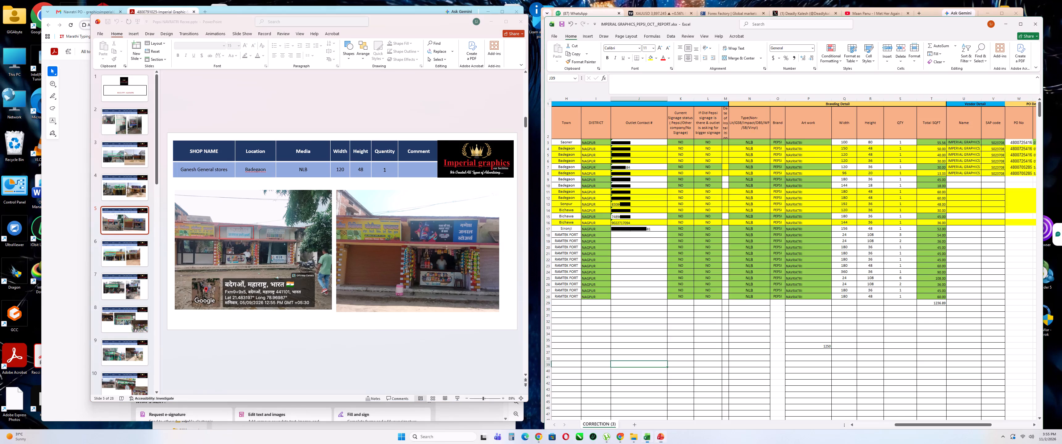
pyautogui.click(870, 161)
pyautogui.write('40')
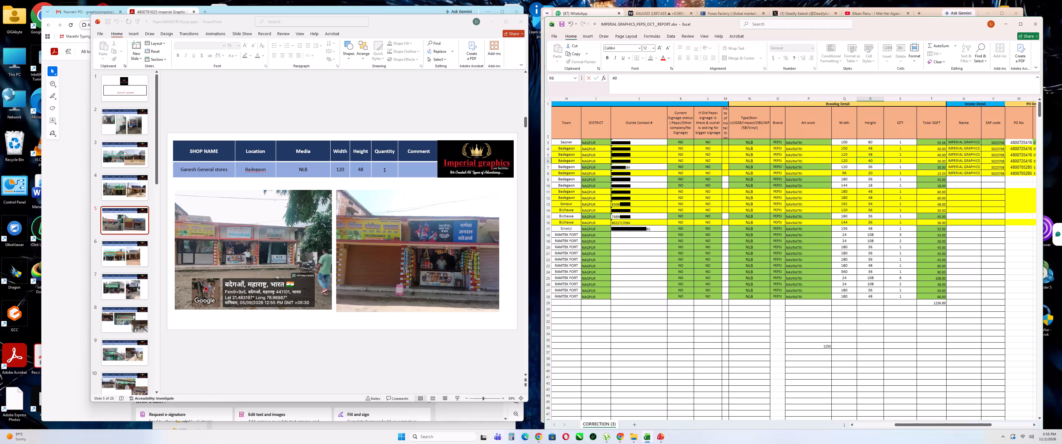
pyautogui.click(353, 169)
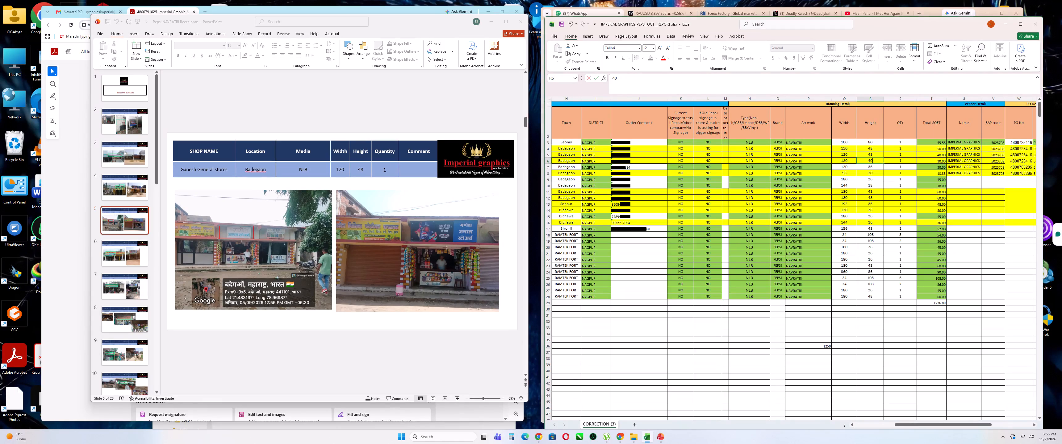
pyautogui.doubleClick(358, 170)
pyautogui.write('40')
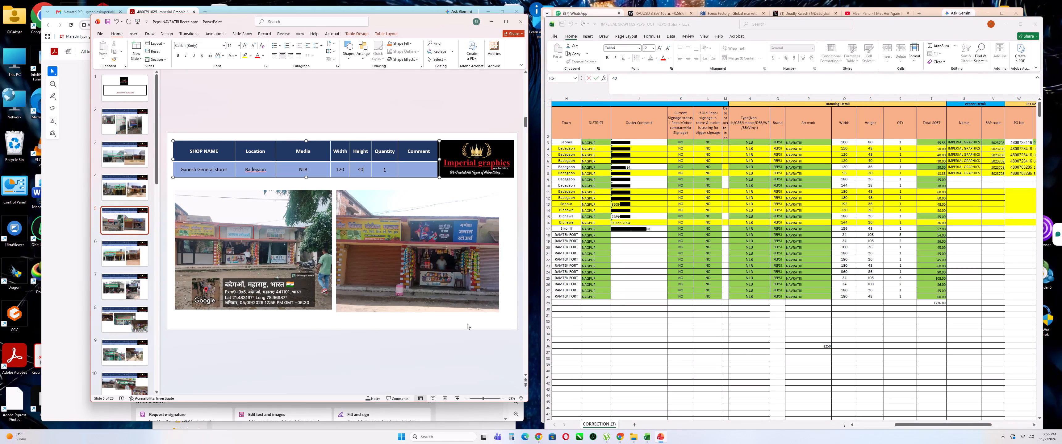
pyautogui.click(457, 351)
pyautogui.click(737, 351)
pyautogui.press('Down')
# Set Ayush Bakery & Daily Needs' Height to 40 in report row 7 and on slide 6.
pyautogui.click(399, 352)
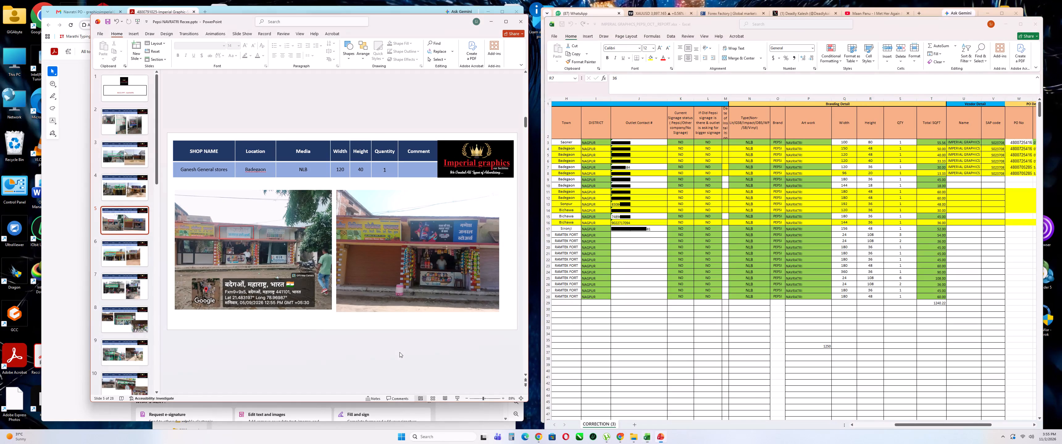
pyautogui.press('Down')
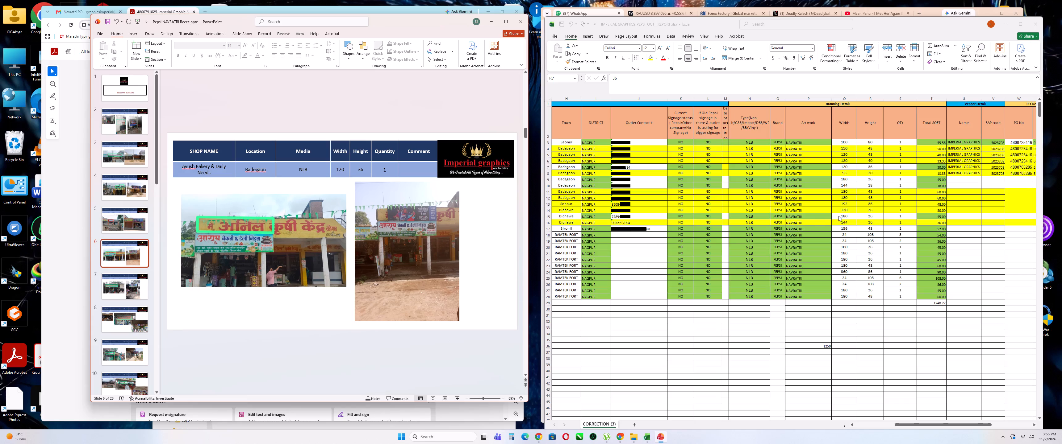
pyautogui.click(862, 191)
pyautogui.write('40')
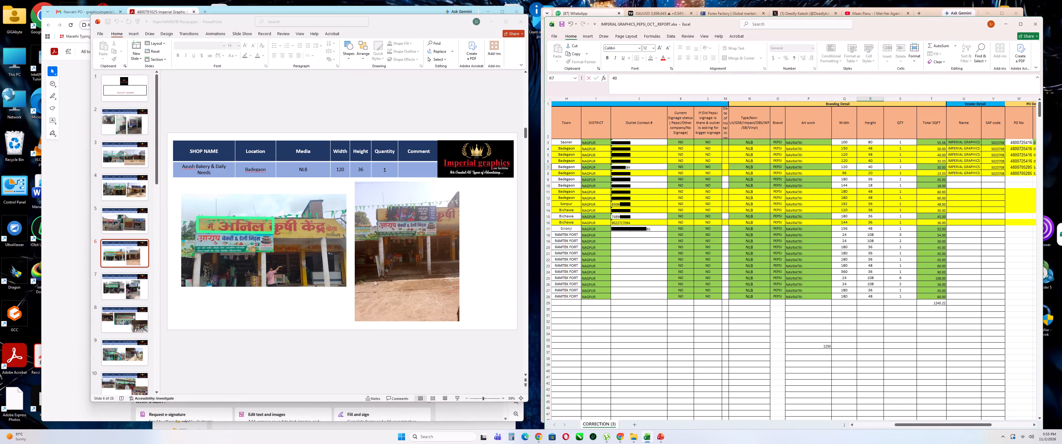
pyautogui.press('Down')
pyautogui.click(361, 170)
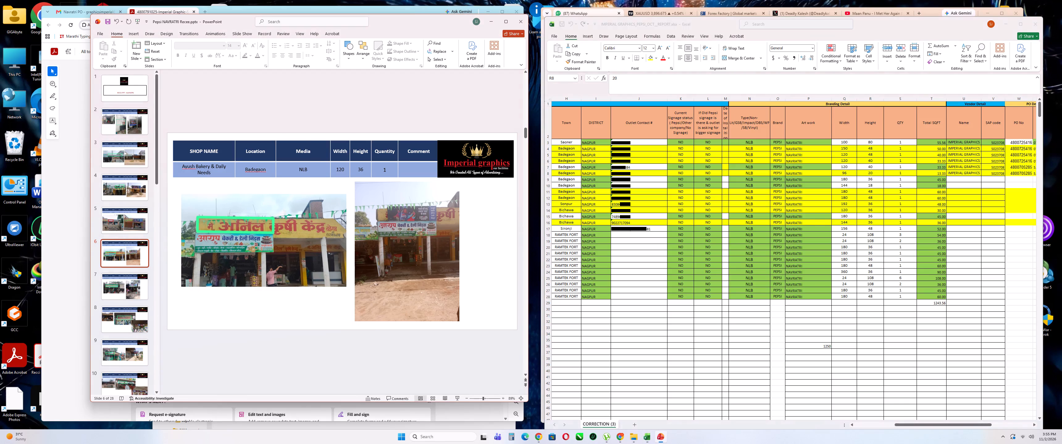
pyautogui.doubleClick(359, 171)
pyautogui.write('40')
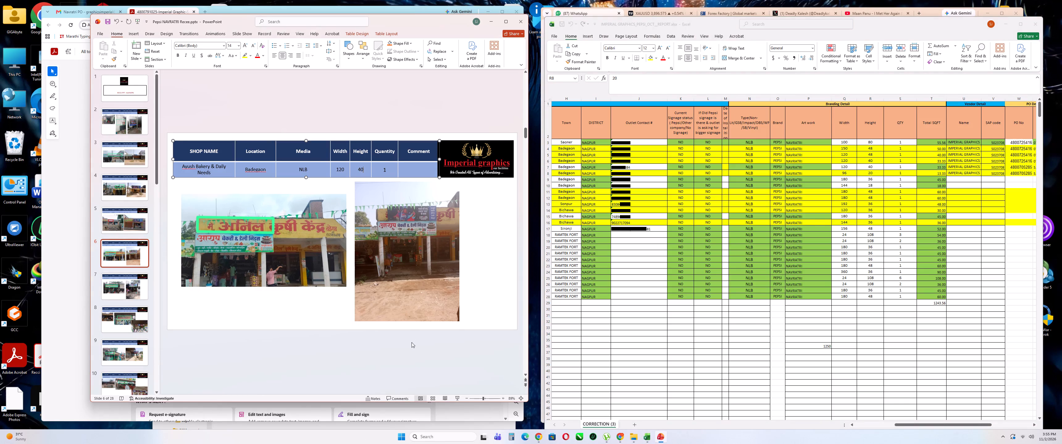
pyautogui.click(416, 356)
# Advance to slide 7 and set Tejas Paan Palace's Width to 120 in report row 8.
pyautogui.press('Down')
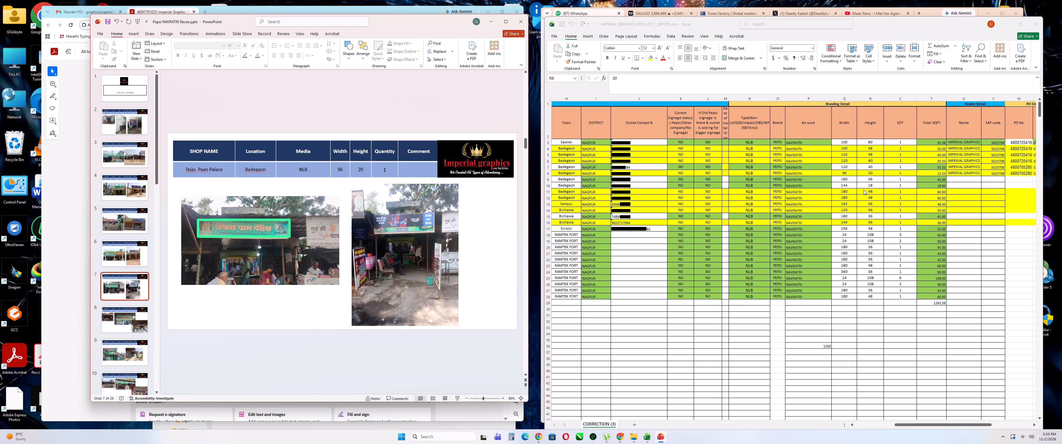
pyautogui.click(440, 335)
pyautogui.click(847, 170)
pyautogui.click(843, 174)
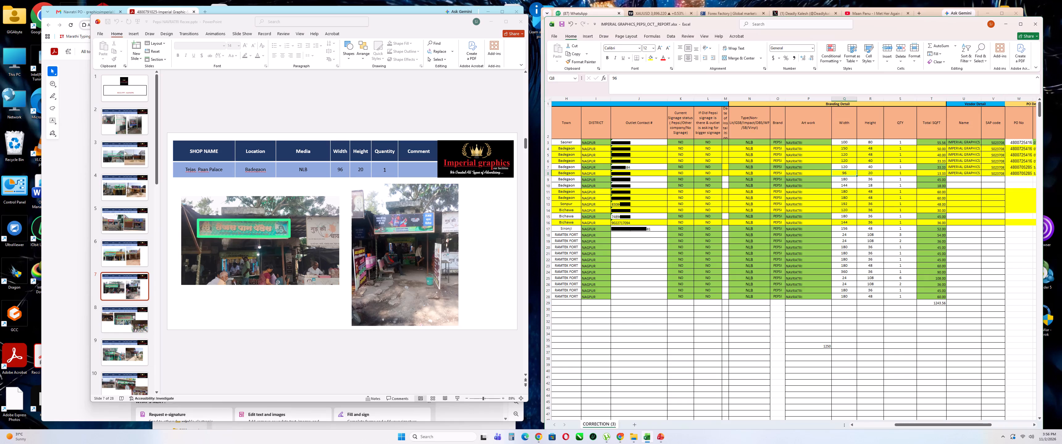
pyautogui.write('120')
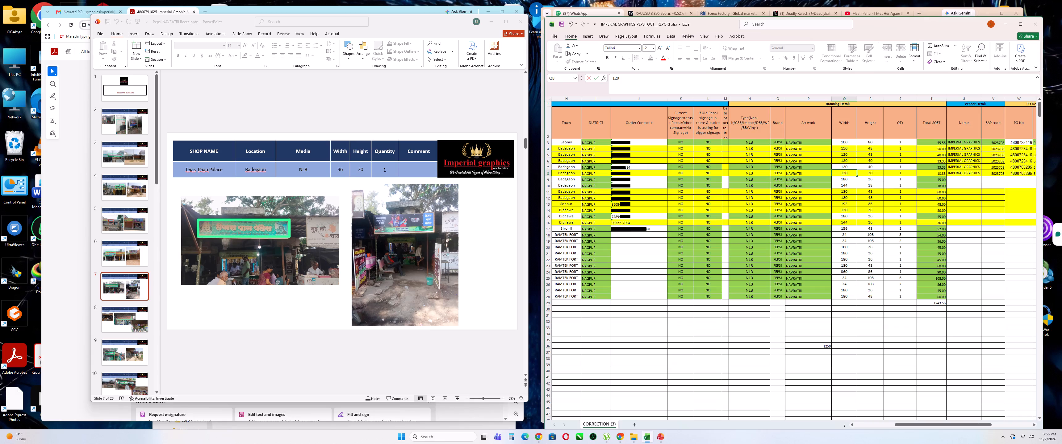
pyautogui.press('Down')
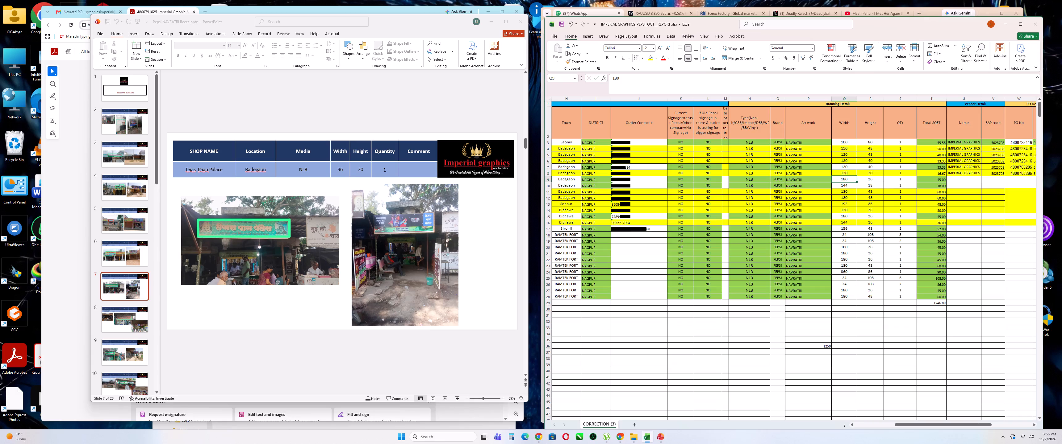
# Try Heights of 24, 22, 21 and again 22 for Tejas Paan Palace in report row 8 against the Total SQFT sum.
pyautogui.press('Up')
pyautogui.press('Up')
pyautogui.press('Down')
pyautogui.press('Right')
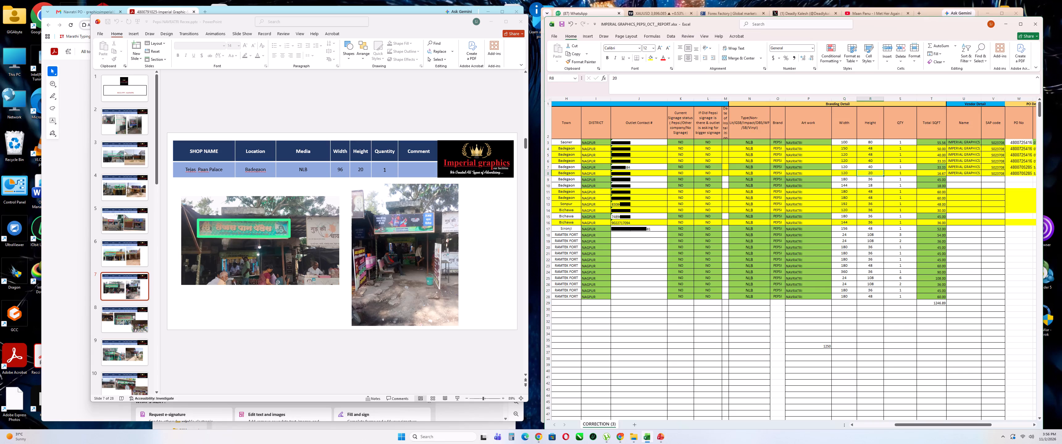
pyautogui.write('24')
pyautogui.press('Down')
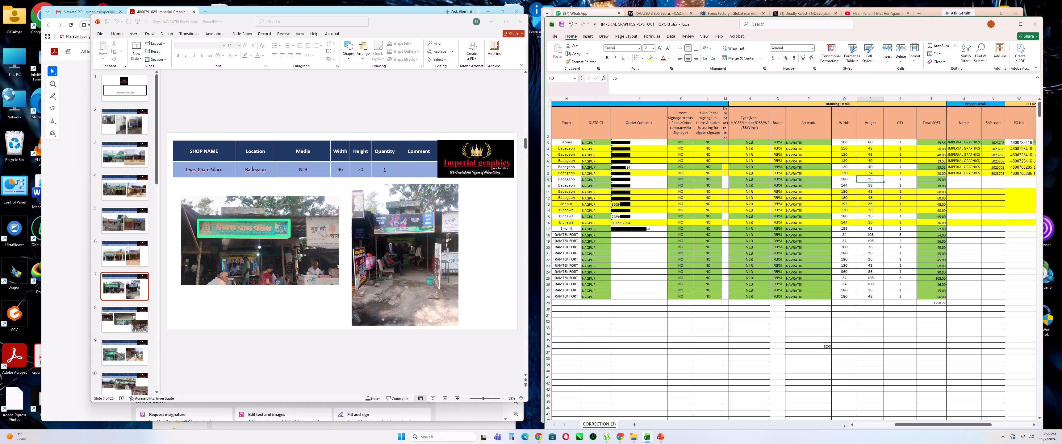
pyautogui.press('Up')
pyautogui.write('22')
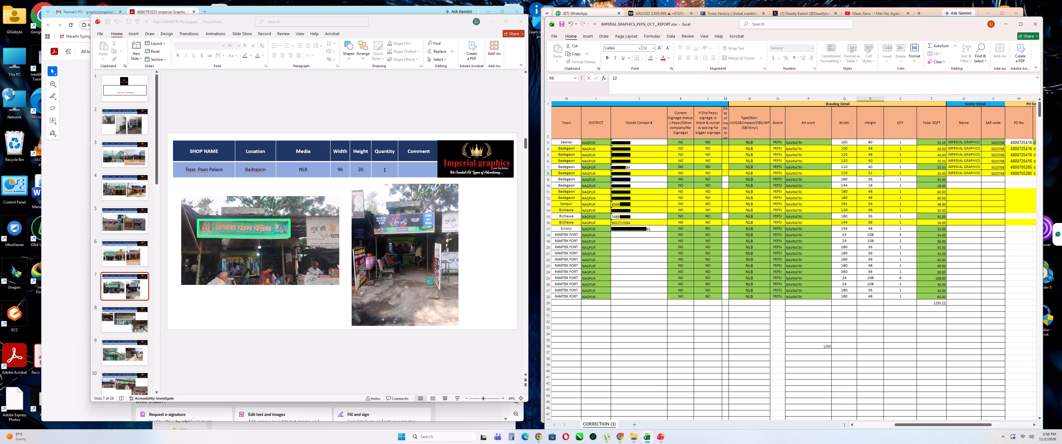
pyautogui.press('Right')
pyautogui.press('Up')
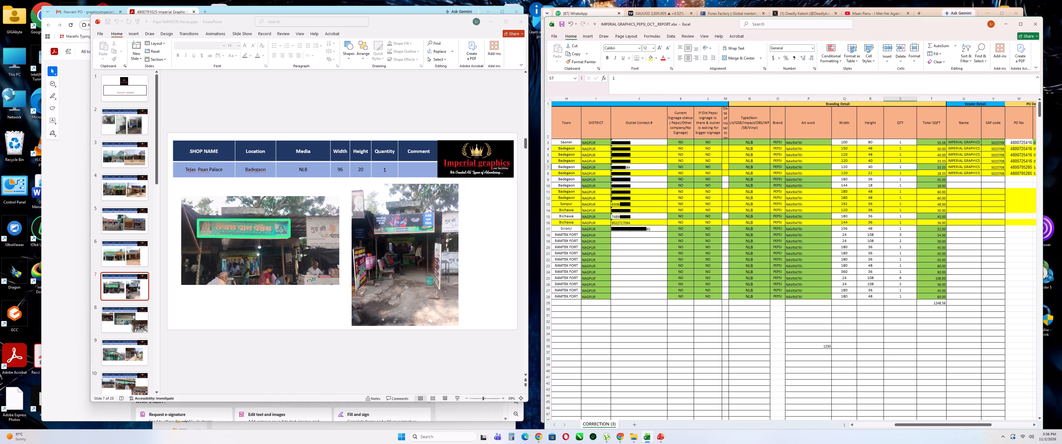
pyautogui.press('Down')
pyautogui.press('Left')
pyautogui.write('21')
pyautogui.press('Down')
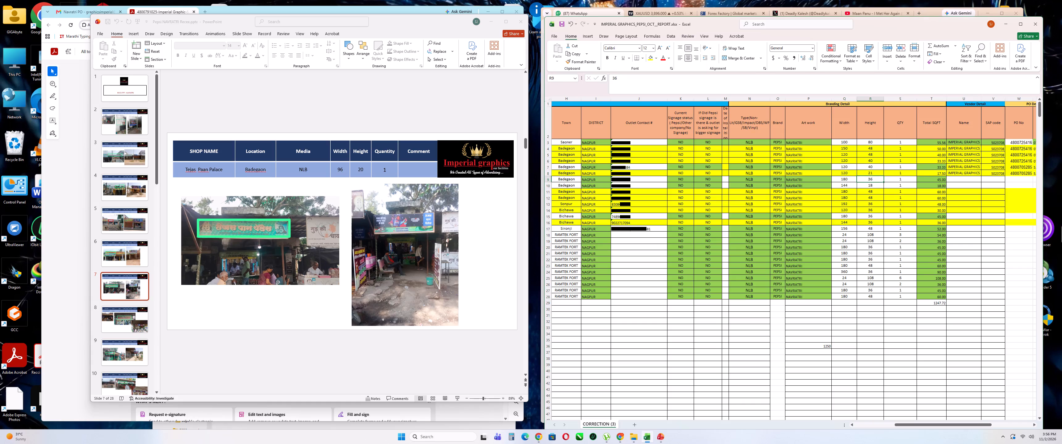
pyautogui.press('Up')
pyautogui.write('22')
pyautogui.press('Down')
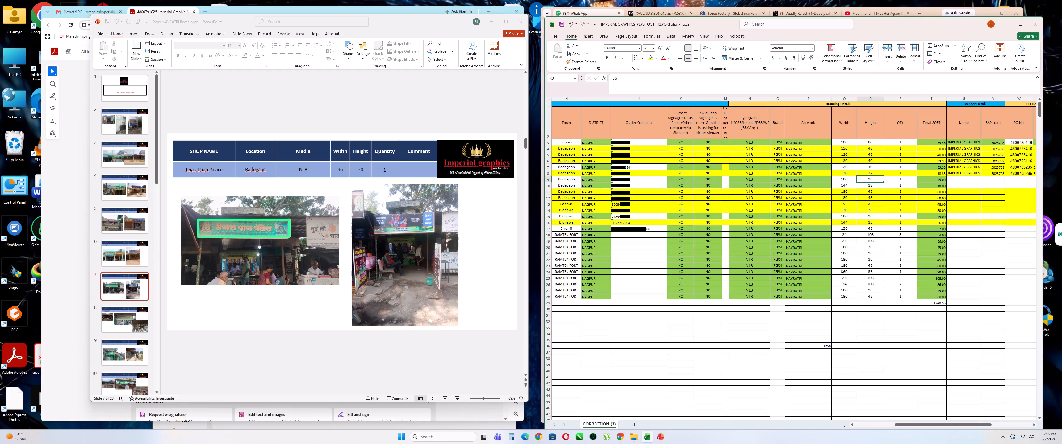
# Set Tejas Paan Palace's Height to 23 in report row 8.
pyautogui.press('Up')
pyautogui.write('23')
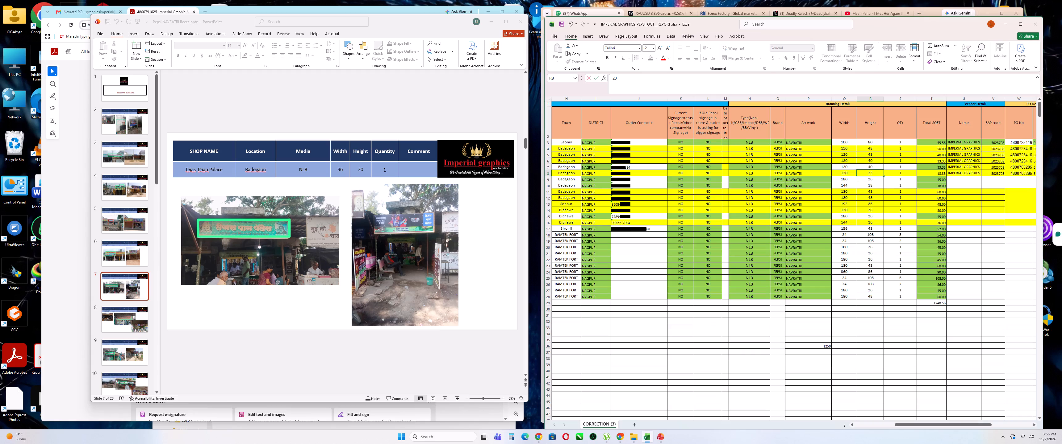
pyautogui.press('Down')
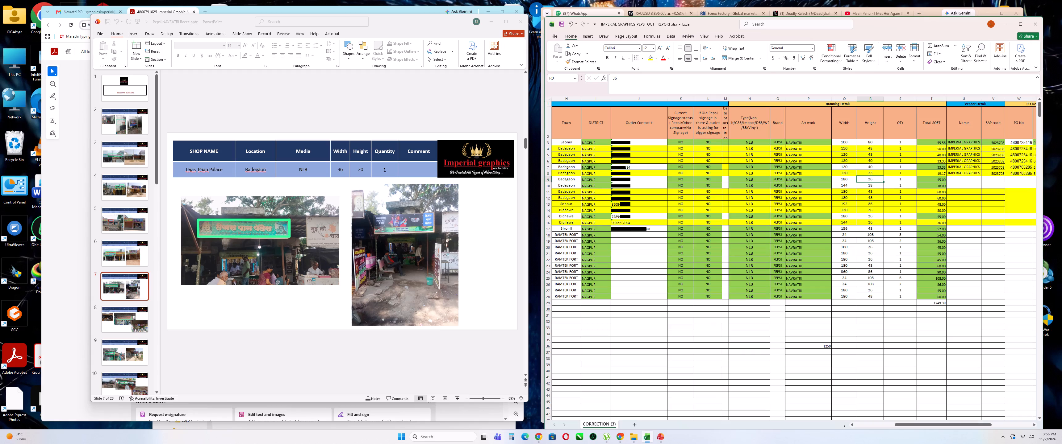
pyautogui.press('Up')
# Set Tejas Paan Palace's Width to 120 and Height to 23 on slide 7.
pyautogui.click(335, 167)
pyautogui.doubleClick(336, 171)
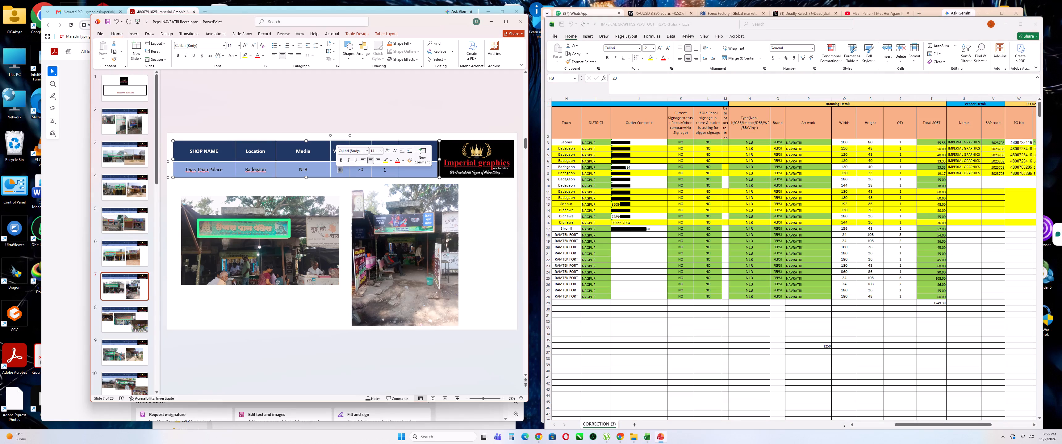
pyautogui.write('12')
pyautogui.press('0')
pyautogui.press('Right')
pyautogui.press('Delete')
pyautogui.press('Delete')
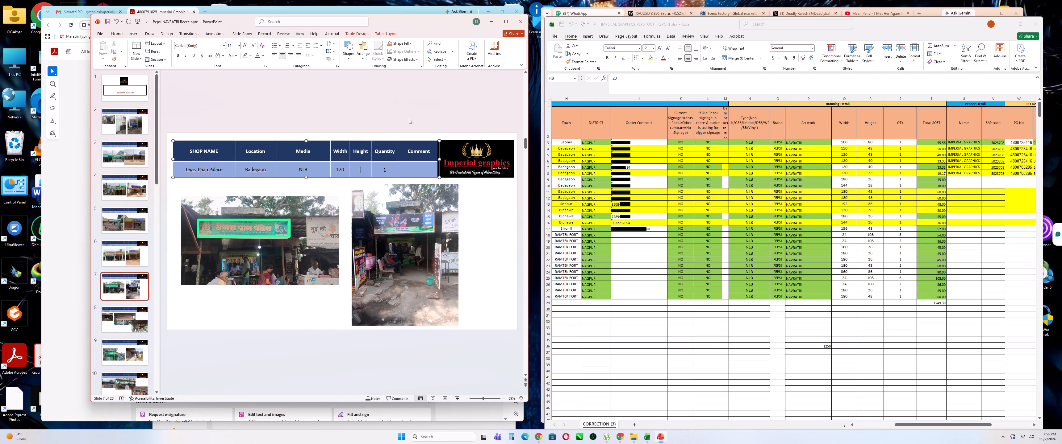
pyautogui.press('2')
pyautogui.press('3')
pyautogui.press('Down')
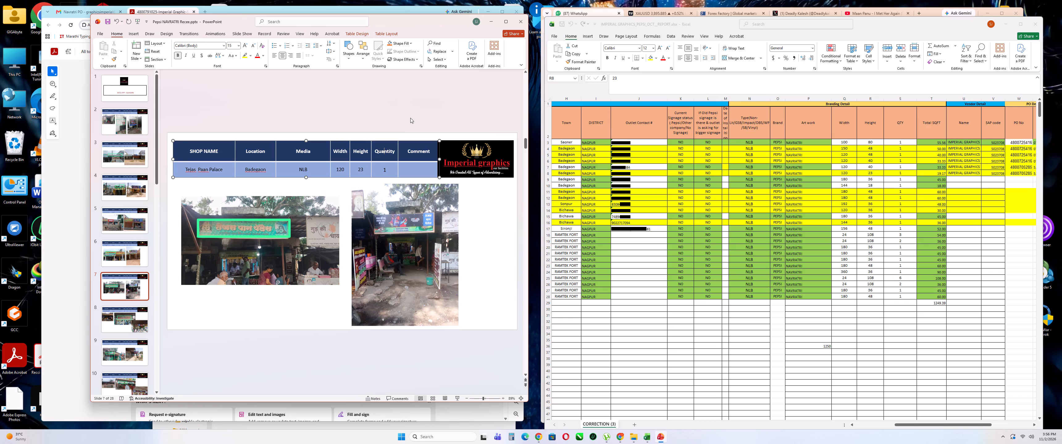
pyautogui.click(486, 223)
# Save the Pepsi NAVRATRI Recee presentation.
pyautogui.hotkey('ctrl', 's')
pyautogui.hotkey('ctrl', 's')
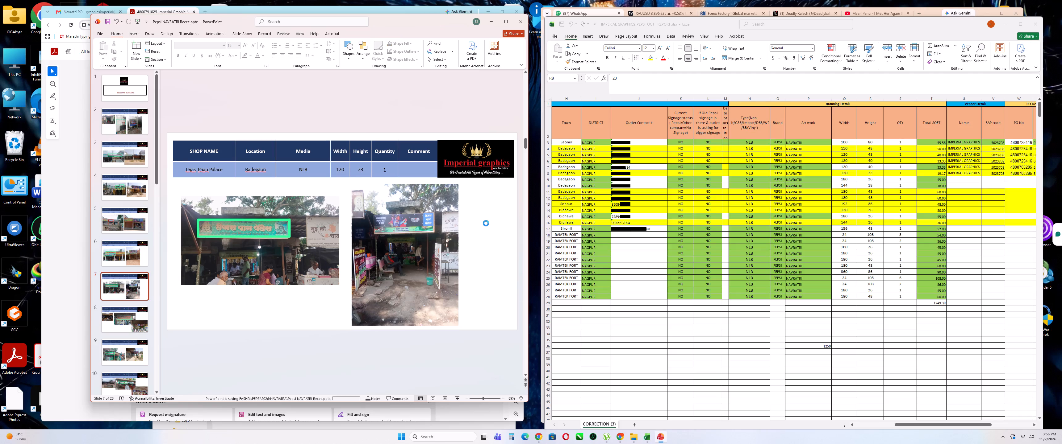
pyautogui.hotkey('ctrl', 's')
pyautogui.hotkey('ctrl', 's')
pyautogui.hotkey('ctrl', 's')
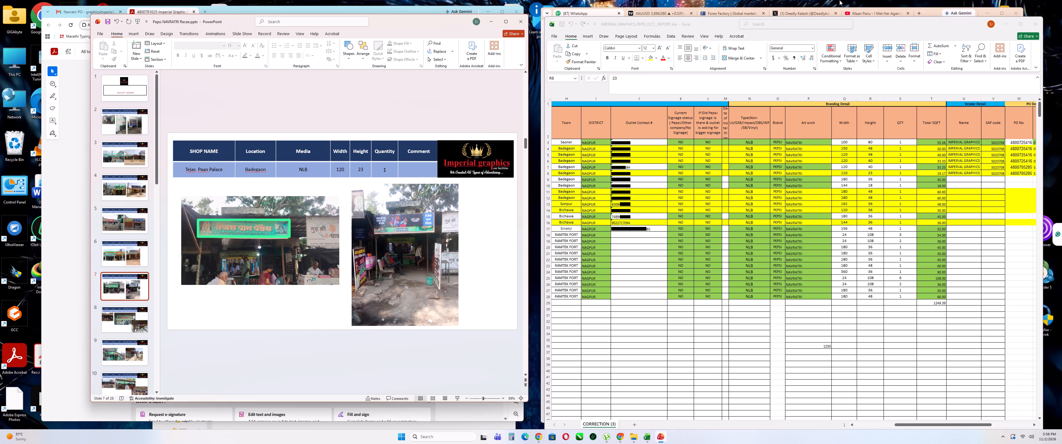
# Switch to the draft purchase order PDF in Chrome and check the current date in the system calendar.
pyautogui.click(72, 220)
pyautogui.scroll(7, 361, 290)
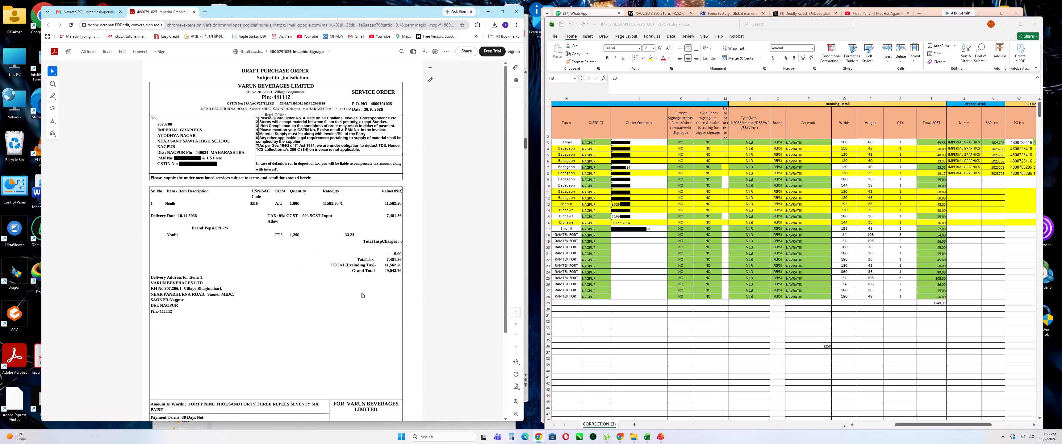
pyautogui.click(1055, 437)
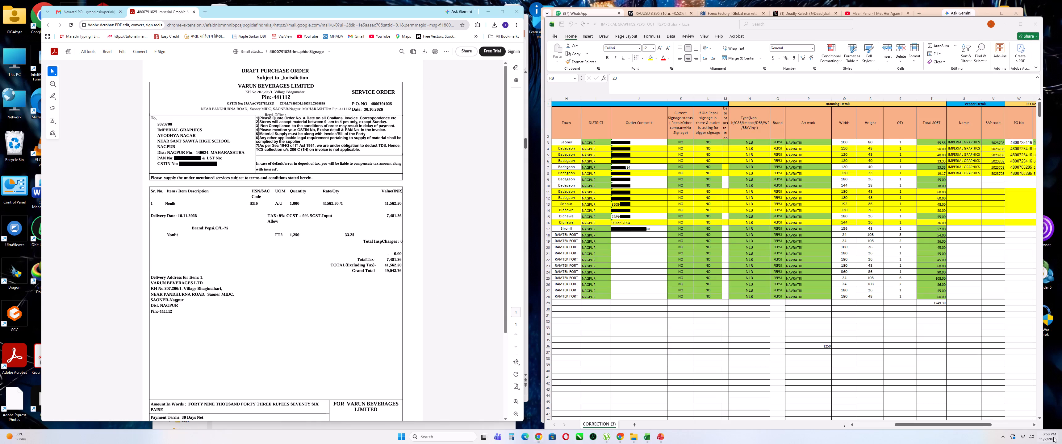
pyautogui.click(790, 360)
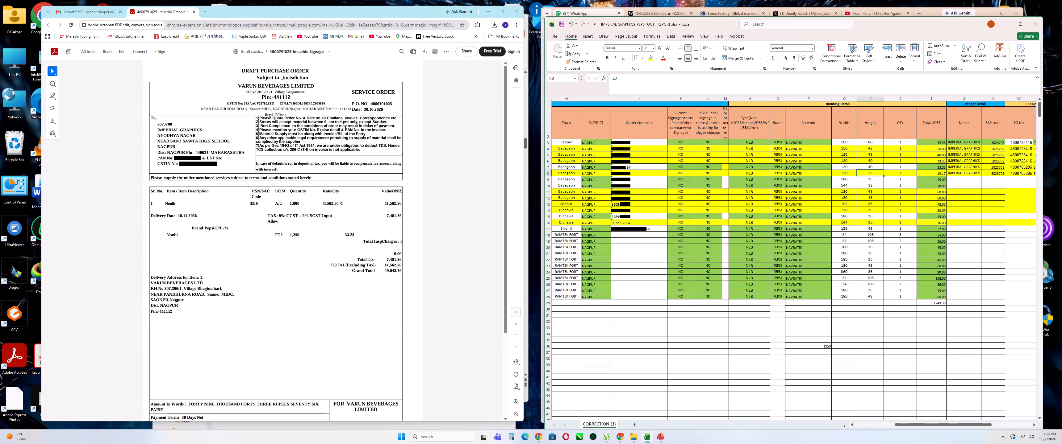
# Fill the Name IMPERIAL GRAPHICS and its SAP code from report row 3 down through row 28.
pyautogui.click(707, 283)
pyautogui.click(902, 425)
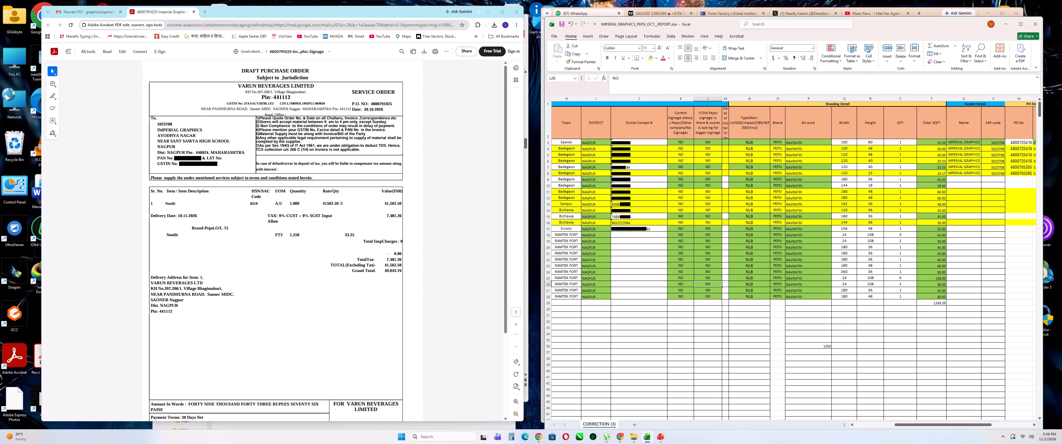
pyautogui.moveTo(968, 143); pyautogui.dragTo(985, 143)
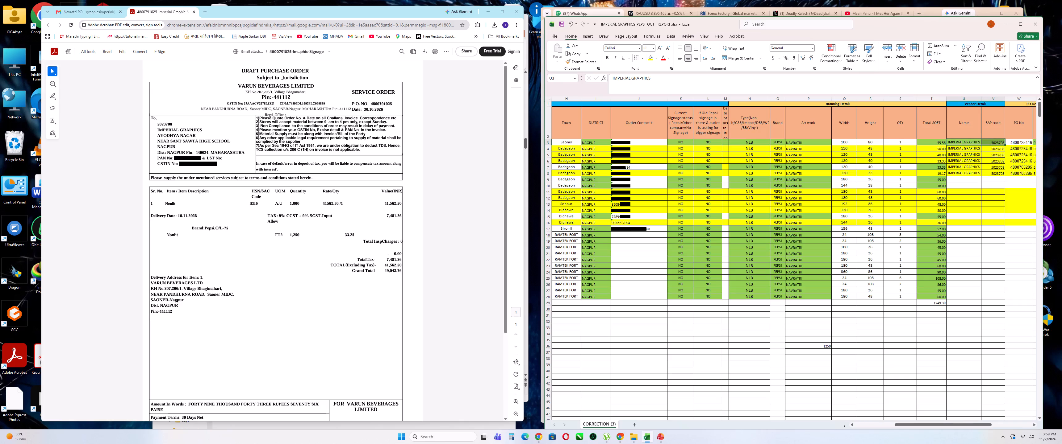
pyautogui.moveTo(1004, 145); pyautogui.dragTo(1012, 298)
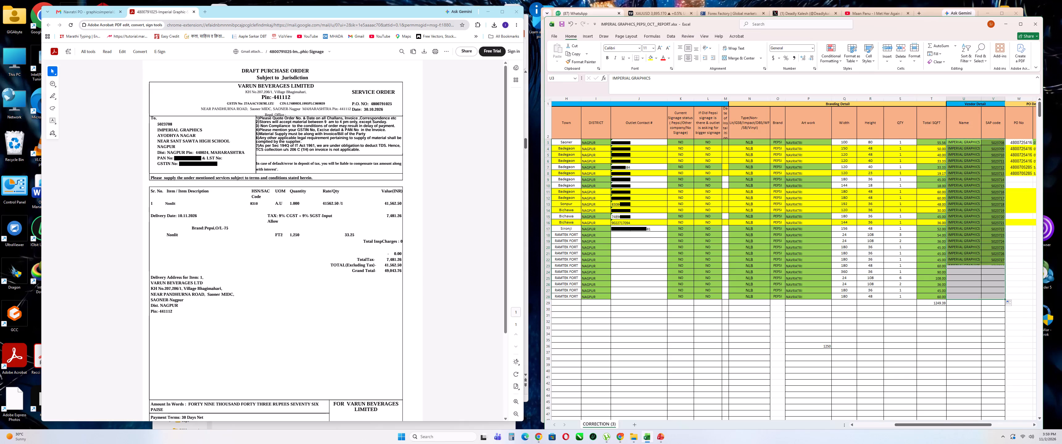
pyautogui.click(942, 304)
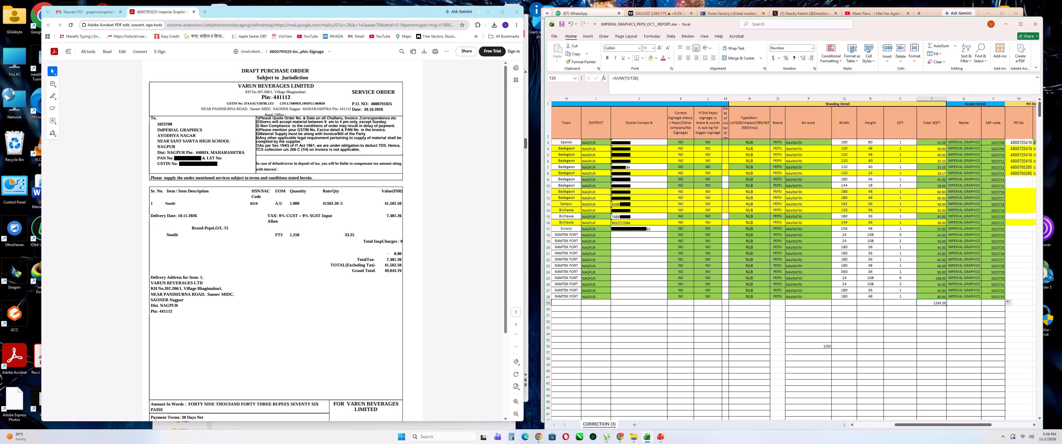
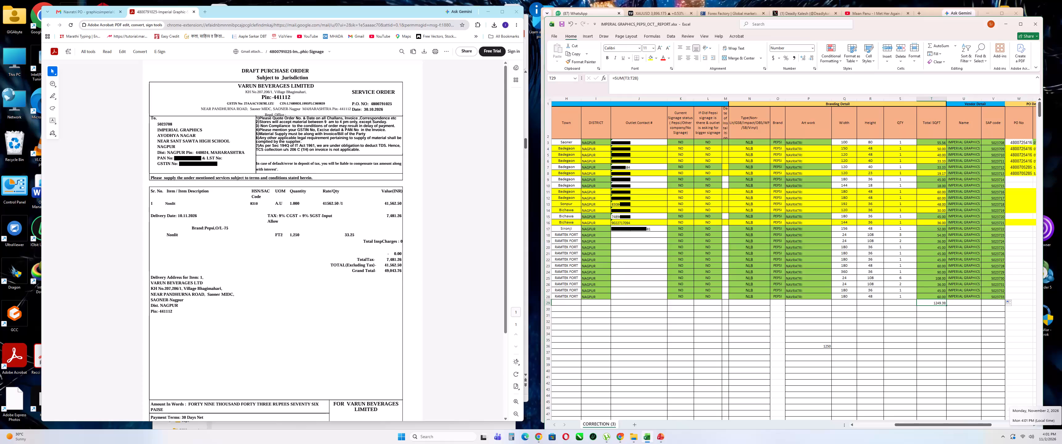
pyautogui.moveTo(947, 426); pyautogui.dragTo(967, 424)
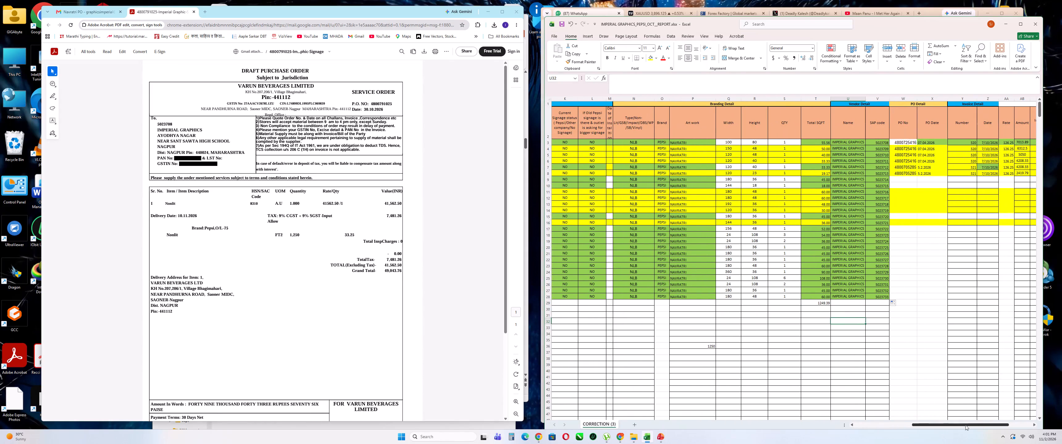
pyautogui.click(223, 112)
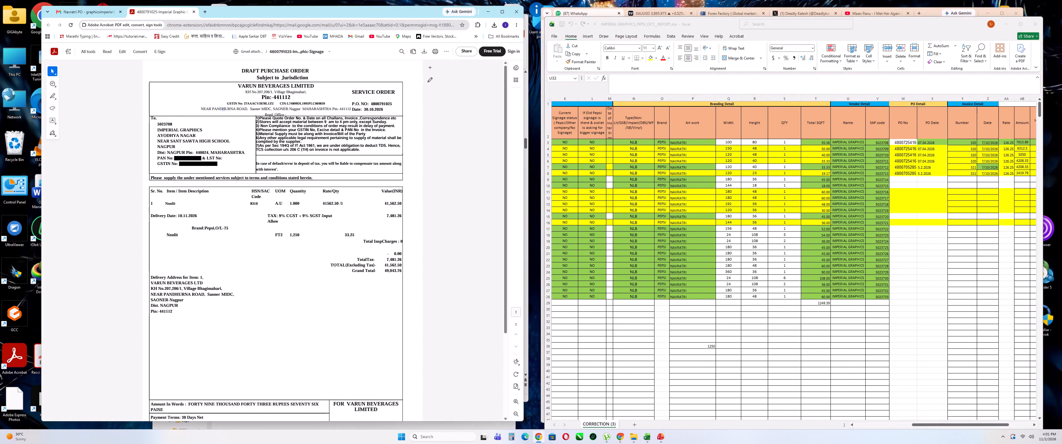
pyautogui.moveTo(371, 103); pyautogui.dragTo(395, 103)
pyautogui.hotkey('ctrl', 'c')
pyautogui.click(822, 136)
pyautogui.click(907, 143)
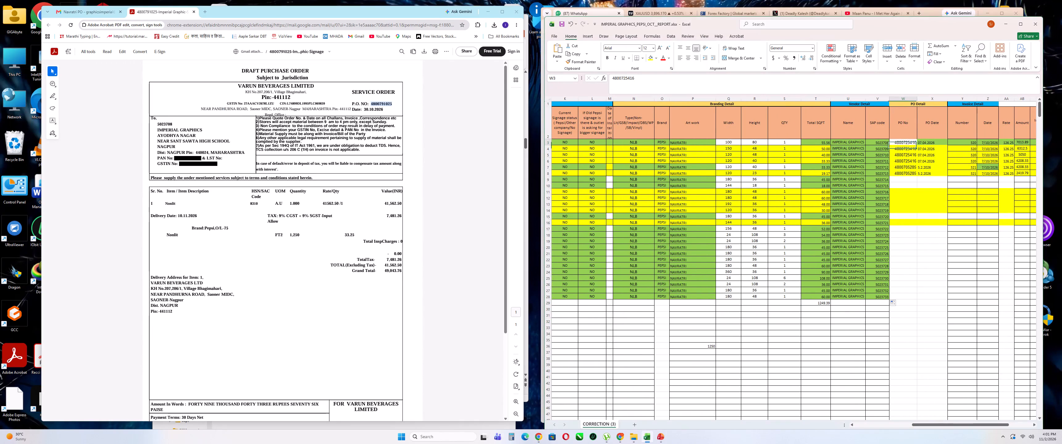
pyautogui.hotkey('ctrl', 'v')
pyautogui.moveTo(917, 145); pyautogui.dragTo(918, 310)
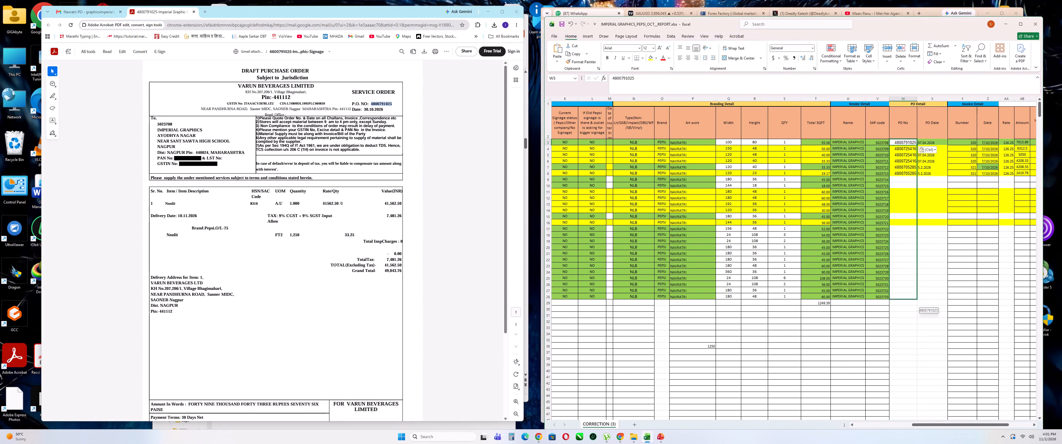
pyautogui.moveTo(918, 310); pyautogui.dragTo(921, 298)
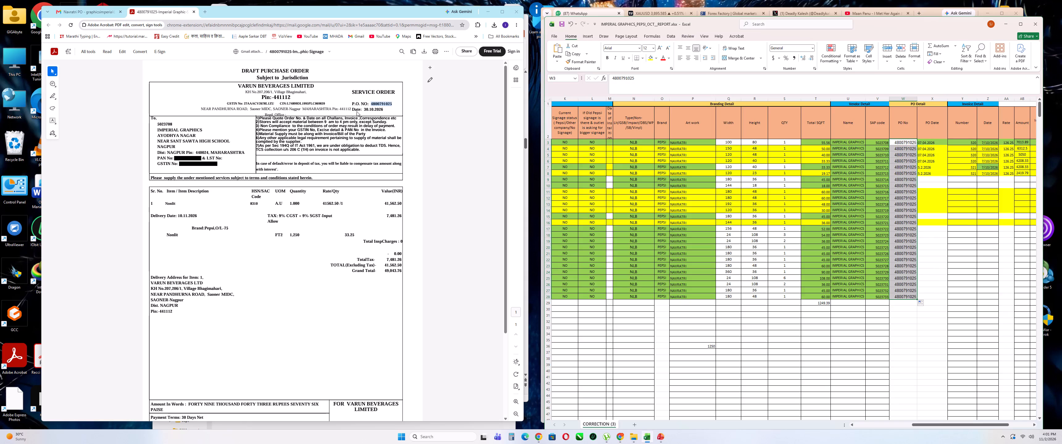
# Copy the purchase order date 30.10.2026 into the report's PO Date column, repeating the identical date from row 3 through row 28.
pyautogui.moveTo(364, 109); pyautogui.dragTo(401, 110)
pyautogui.hotkey('ctrl', 'c')
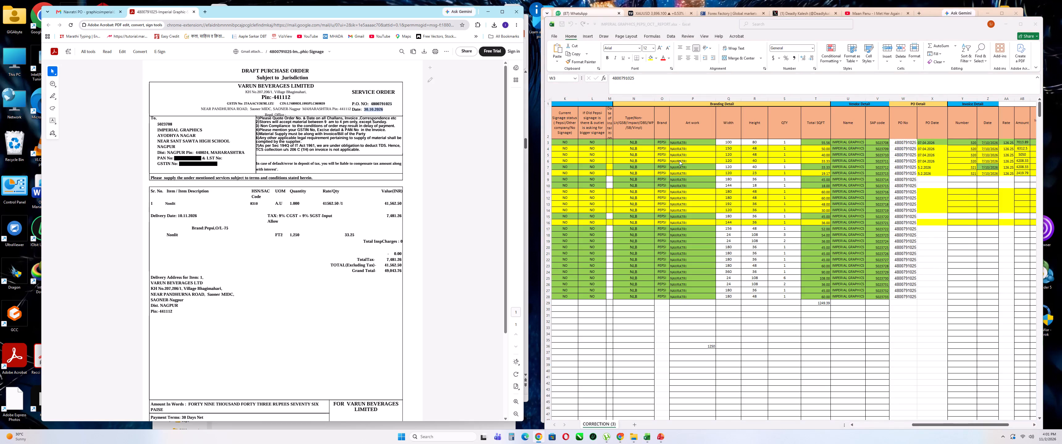
pyautogui.click(933, 160)
pyautogui.click(935, 145)
pyautogui.hotkey('ctrl', 'v')
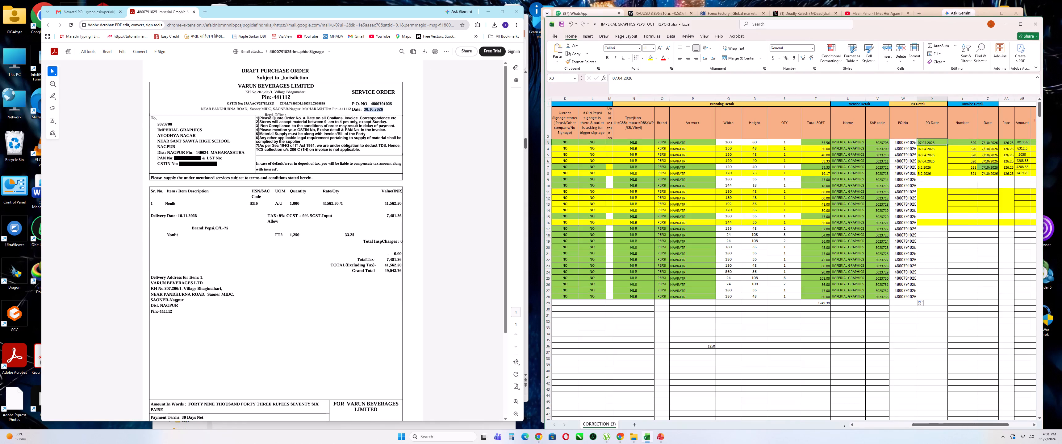
pyautogui.moveTo(947, 146); pyautogui.dragTo(951, 294)
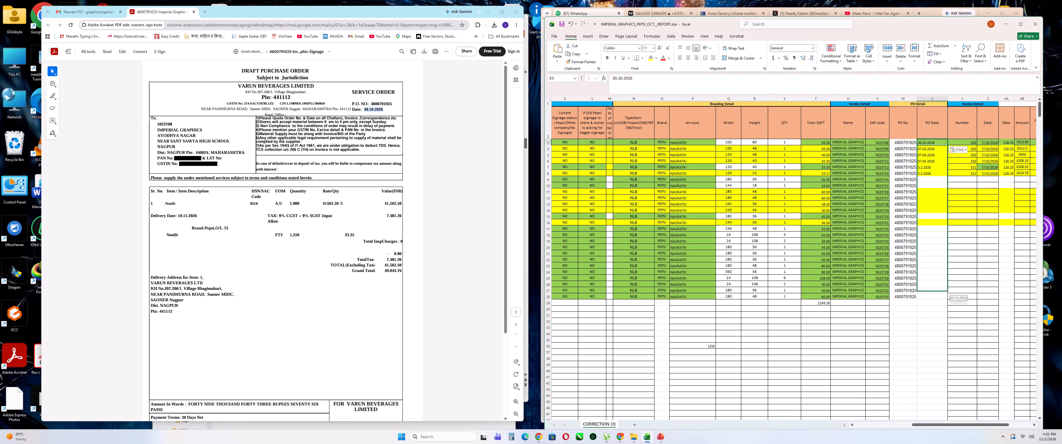
pyautogui.moveTo(951, 294); pyautogui.dragTo(952, 298)
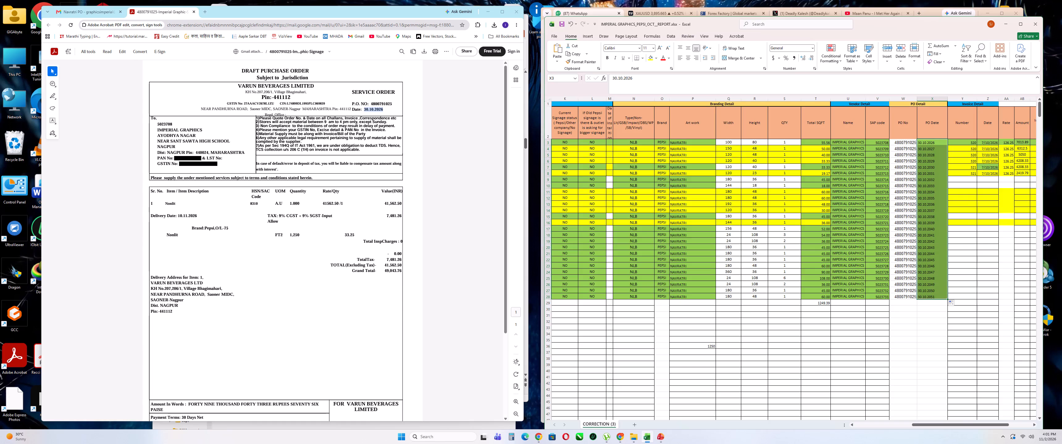
pyautogui.click(933, 142)
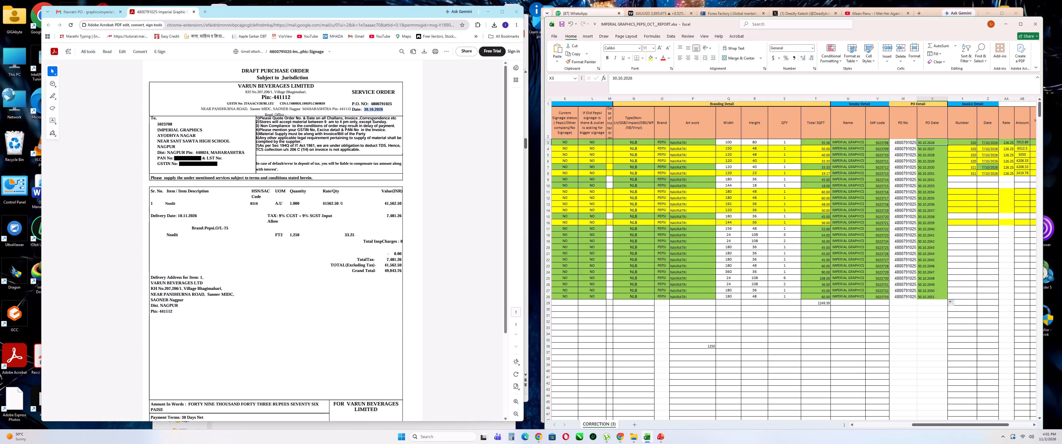
pyautogui.keyDown('ctrl'); pyautogui.moveTo(947, 144); pyautogui.dragTo(956, 296); pyautogui.keyUp('ctrl')
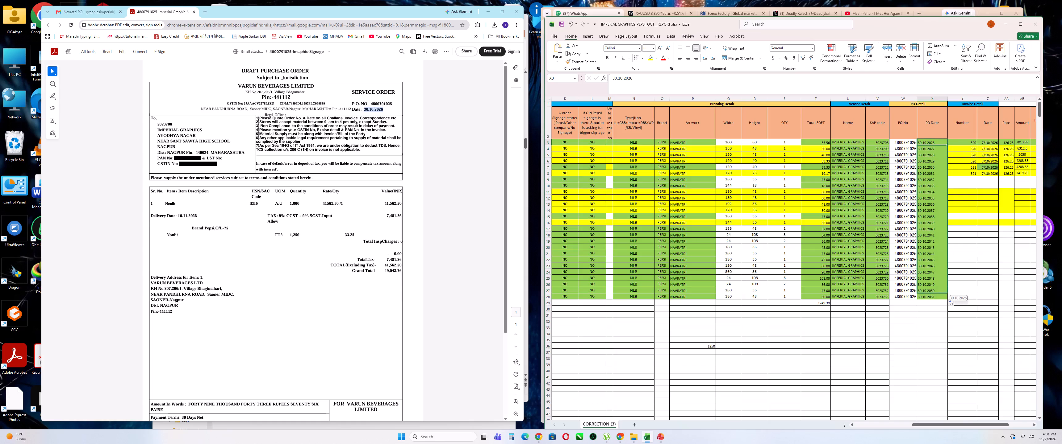
pyautogui.keyDown('ctrl'); pyautogui.moveTo(956, 296); pyautogui.dragTo(956, 298); pyautogui.keyUp('ctrl')
pyautogui.click(973, 274)
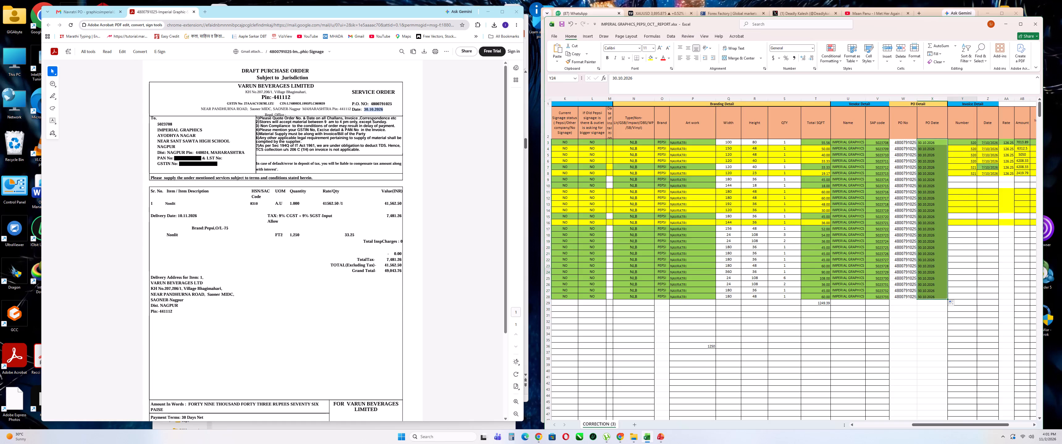
pyautogui.click(998, 224)
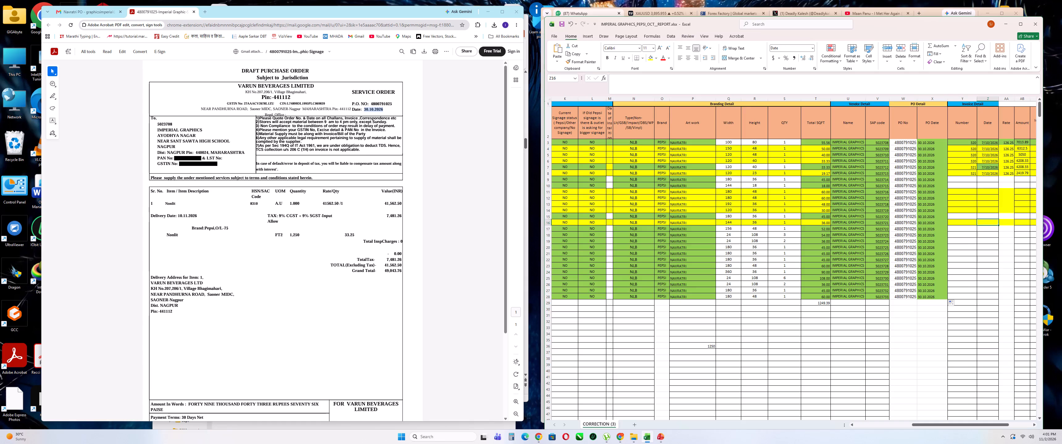
# Save the October Pepsi report workbook.
pyautogui.hotkey('ctrl', 's')
pyautogui.hotkey('ctrl', 's')
pyautogui.hotkey('ctrl', 's')
pyautogui.hotkey('ctrl', 's')
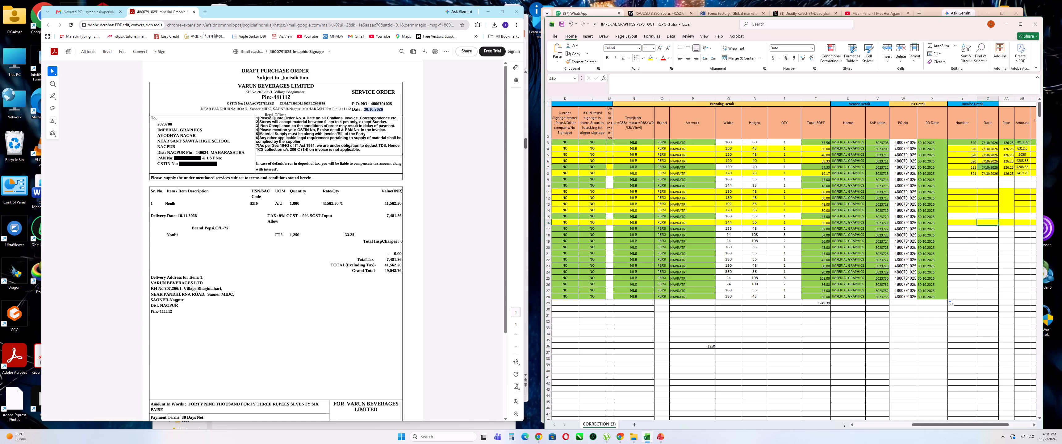
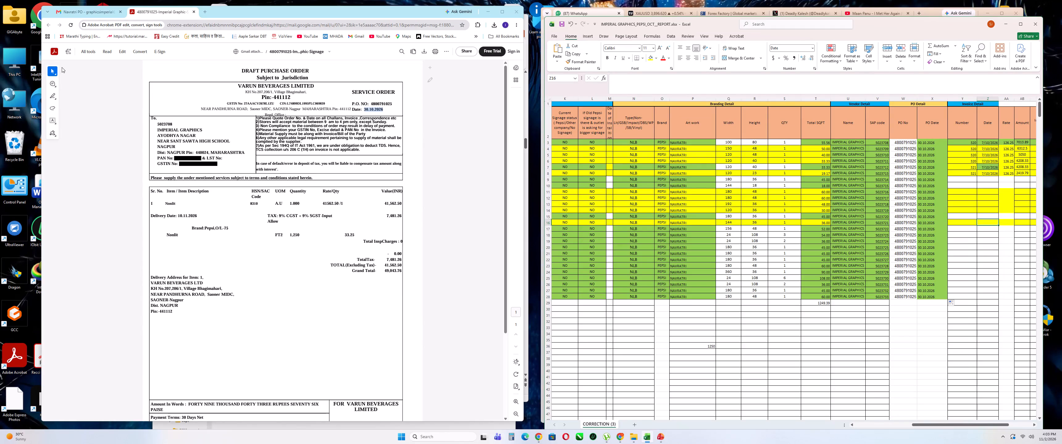
# Find and open the Pratik Lot -P CDR Sent 22-10-2026 folder under GM MODULOR, New folder, PART 2, NEW on drive D.
pyautogui.doubleClick(12, 57)
pyautogui.doubleClick(370, 63)
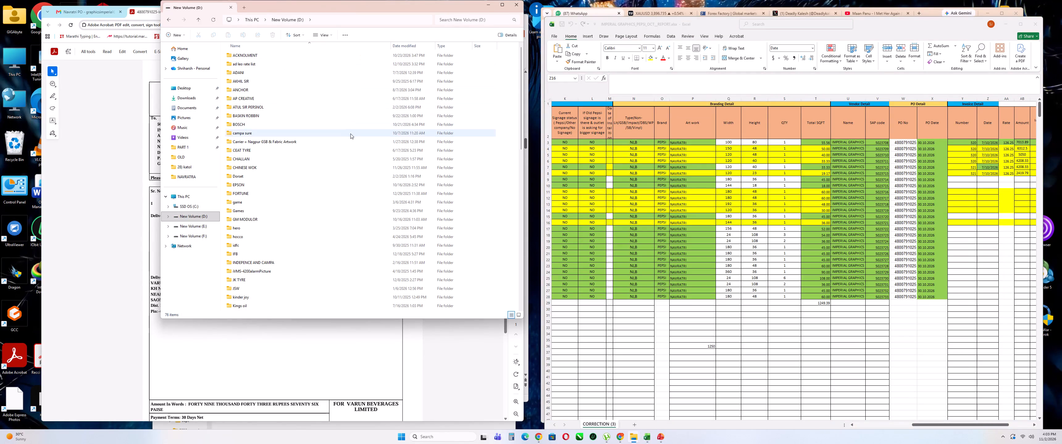
pyautogui.click(287, 221)
pyautogui.moveTo(287, 221); pyautogui.dragTo(284, 222)
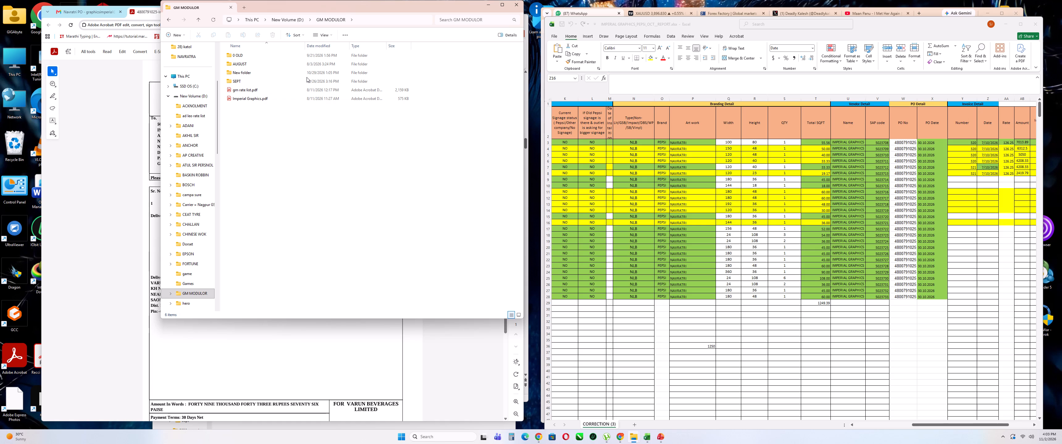
pyautogui.doubleClick(308, 72)
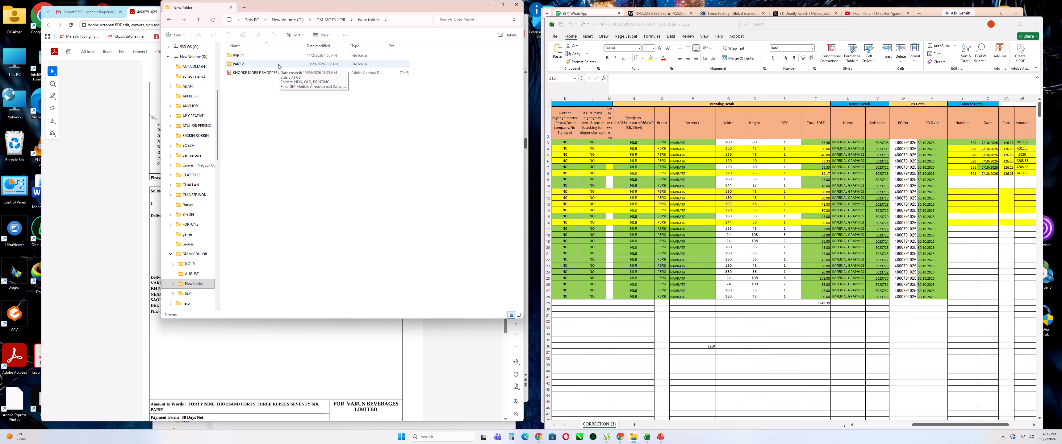
pyautogui.doubleClick(277, 65)
pyautogui.click(263, 70)
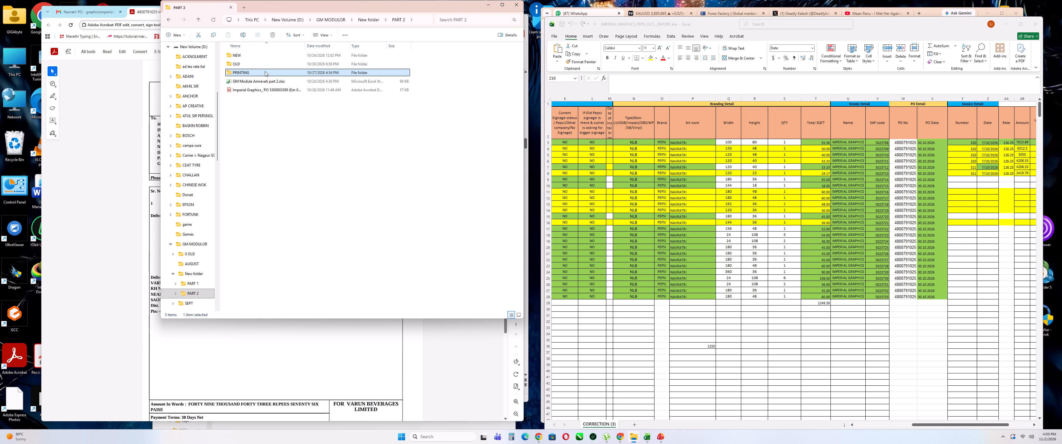
pyautogui.doubleClick(268, 66)
pyautogui.click(169, 19)
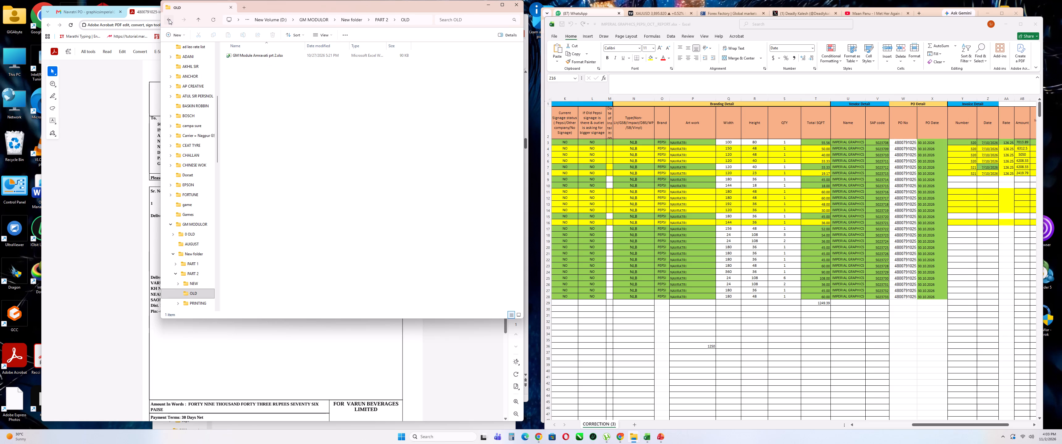
pyautogui.doubleClick(245, 71)
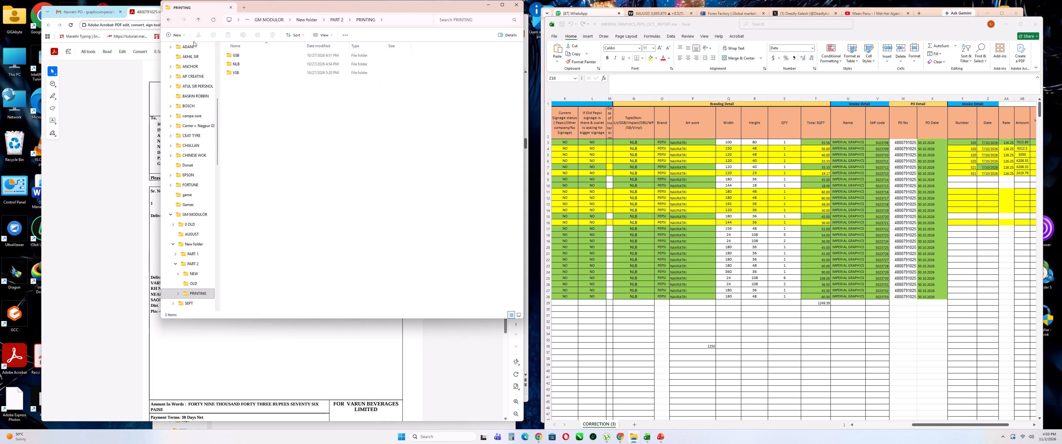
pyautogui.click(170, 18)
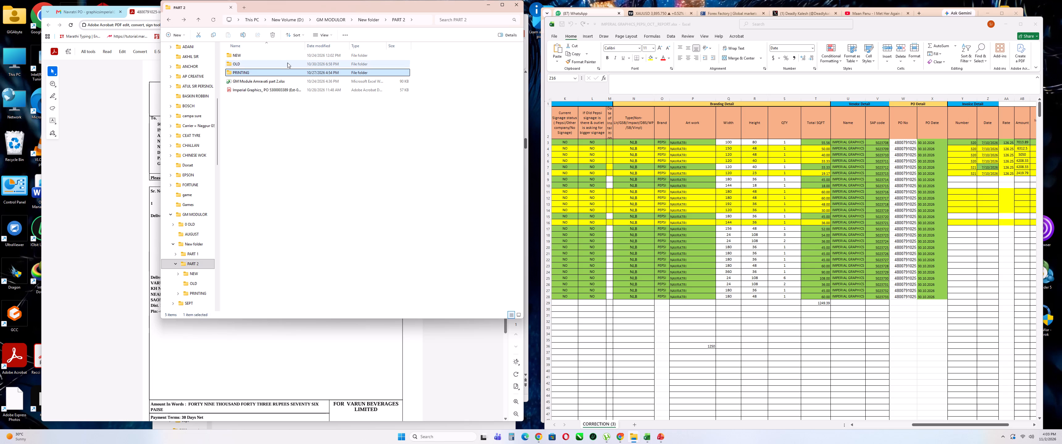
pyautogui.doubleClick(293, 54)
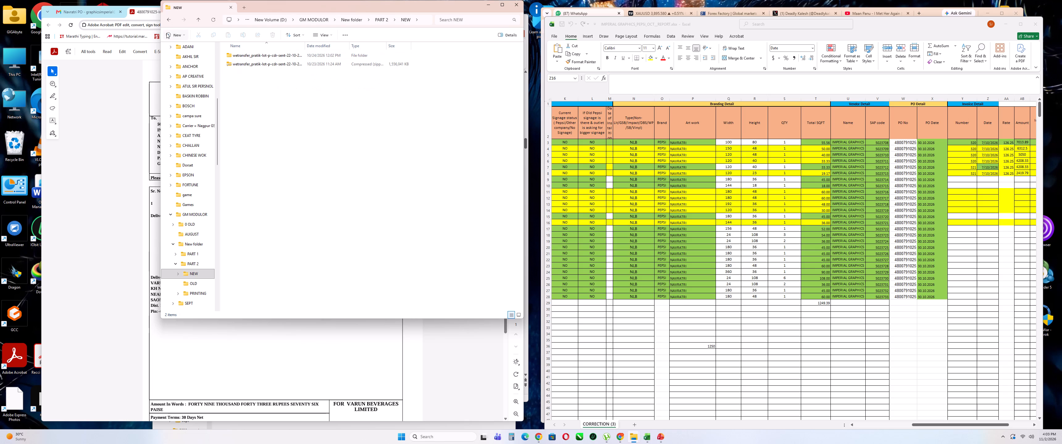
pyautogui.doubleClick(275, 57)
pyautogui.scroll(-4, 308, 144)
pyautogui.doubleClick(266, 55)
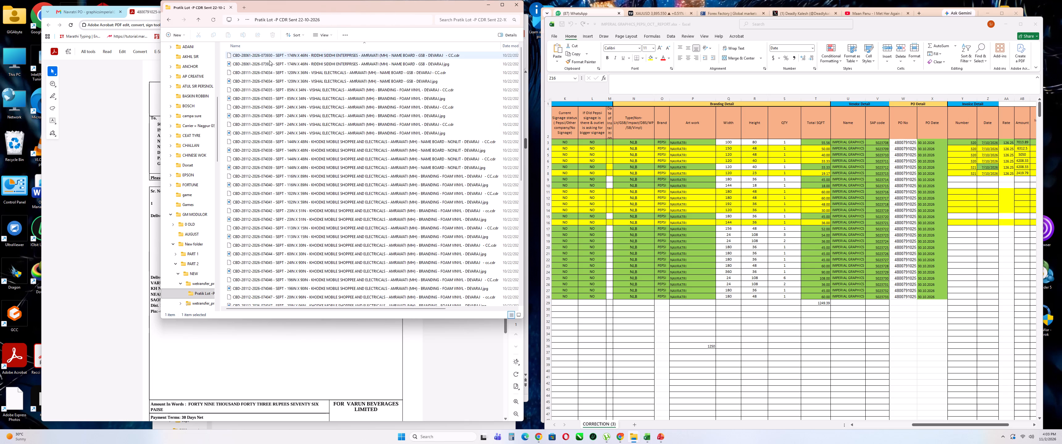
# Search the Pratik Lot folder for ACP and open the JPG of the Mukesh Electricals ACP name board with pelmet.
pyautogui.scroll(-20, 324, 162)
pyautogui.scroll(-1, 324, 162)
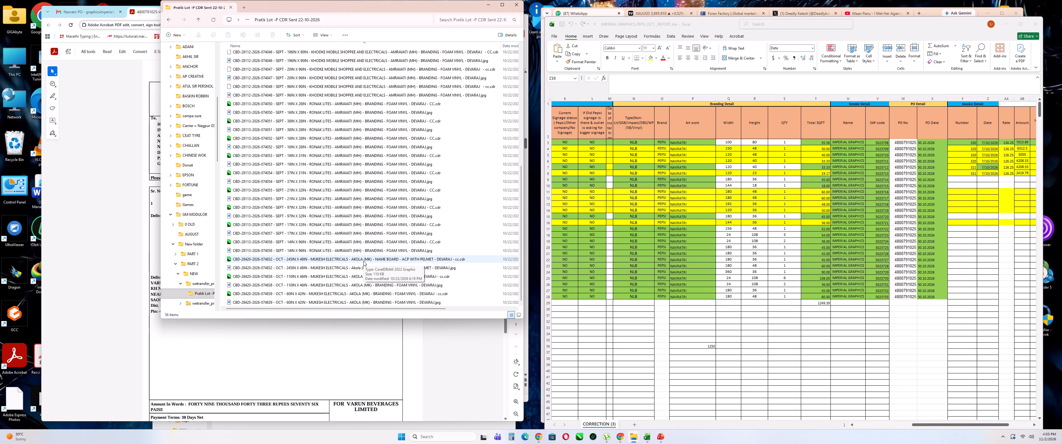
pyautogui.click(484, 20)
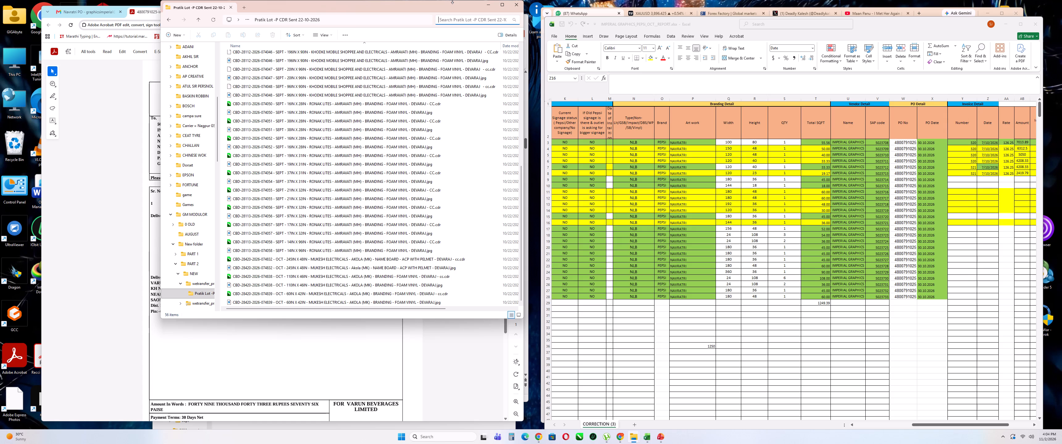
pyautogui.write('ACO')
pyautogui.press('BackSpace')
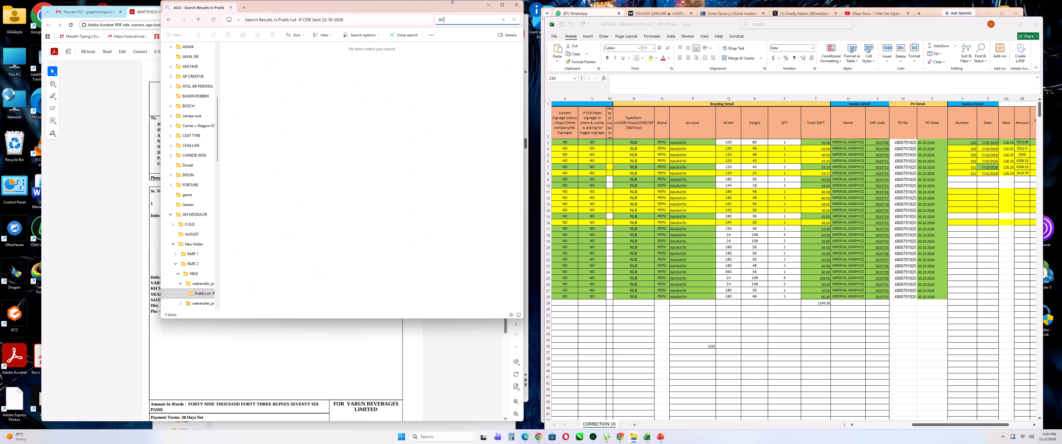
pyautogui.press('p')
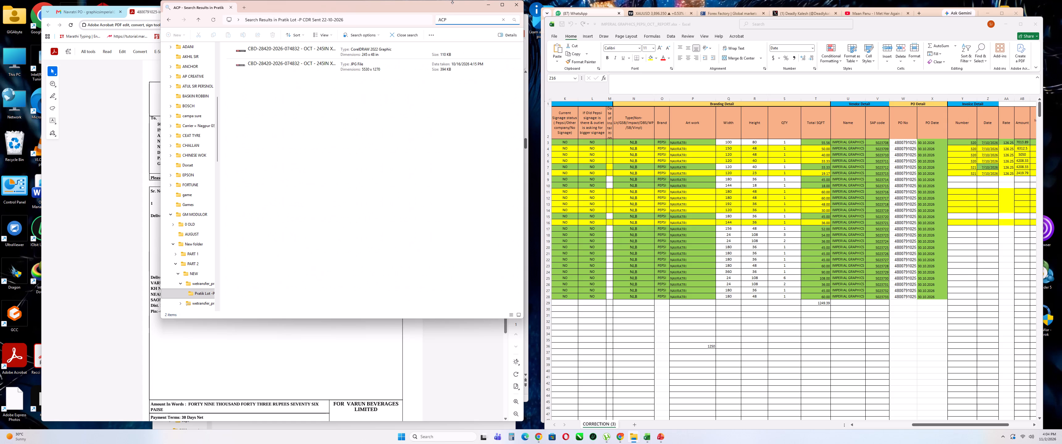
pyautogui.click(309, 50)
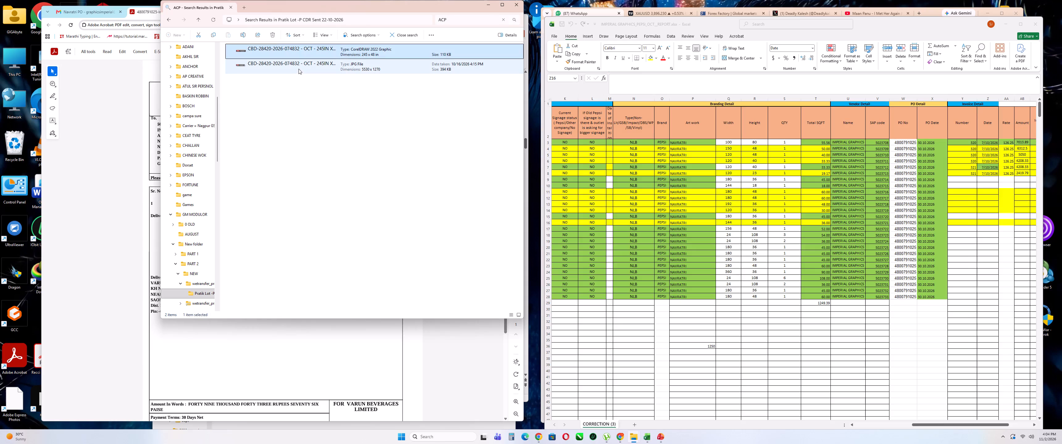
pyautogui.doubleClick(299, 69)
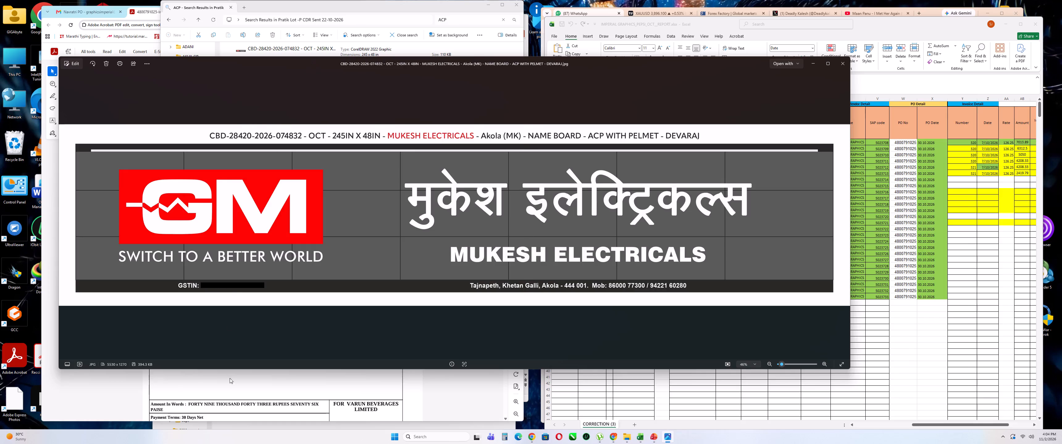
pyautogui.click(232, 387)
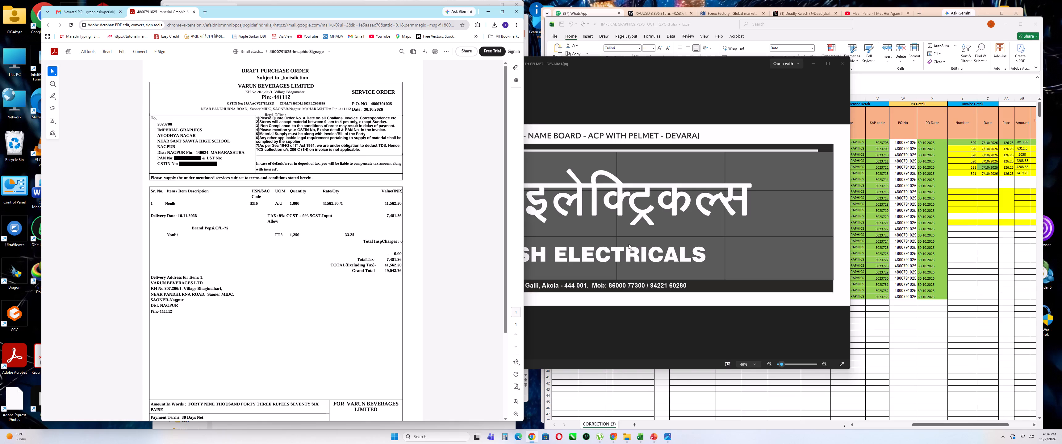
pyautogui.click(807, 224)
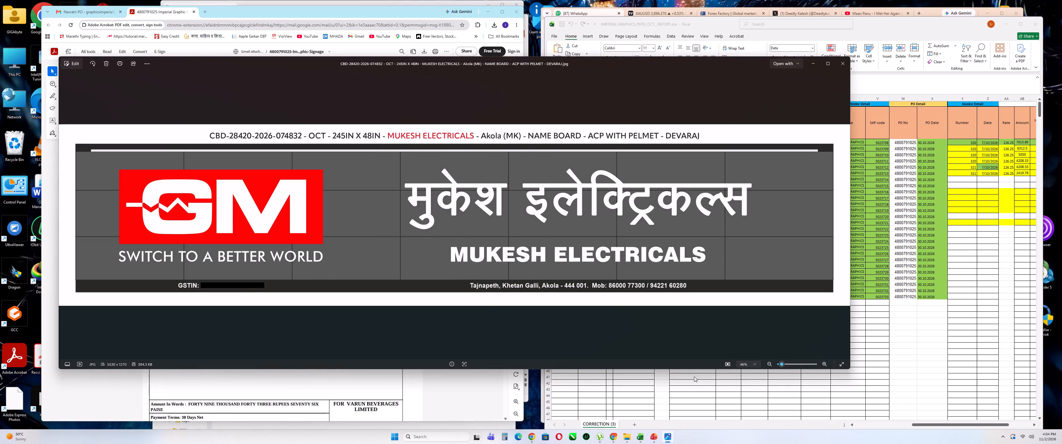
# Switch to Calculator, open its Length converter, and reposition the Mukesh Electricals name board image window.
pyautogui.click(517, 437)
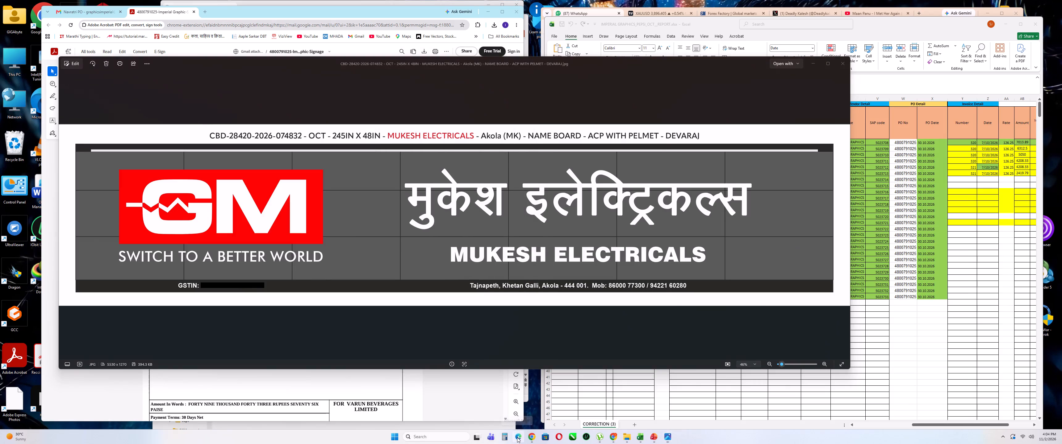
pyautogui.click(665, 39)
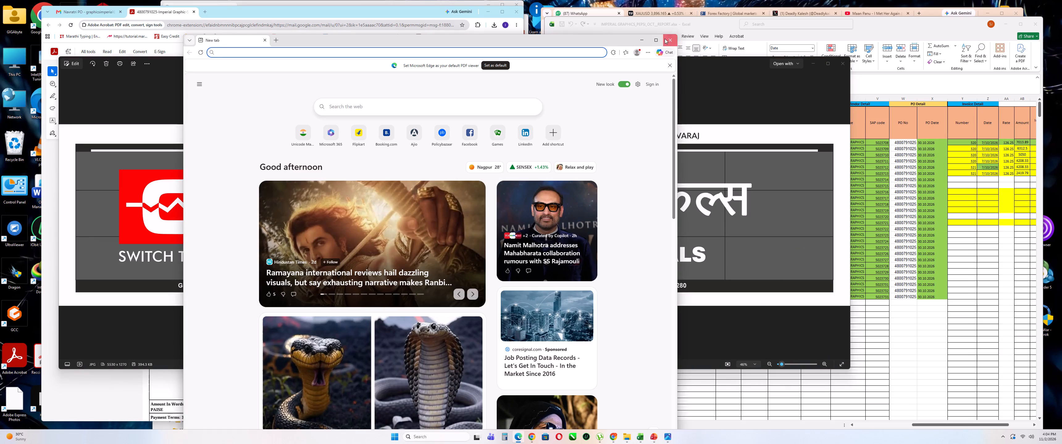
pyautogui.click(504, 438)
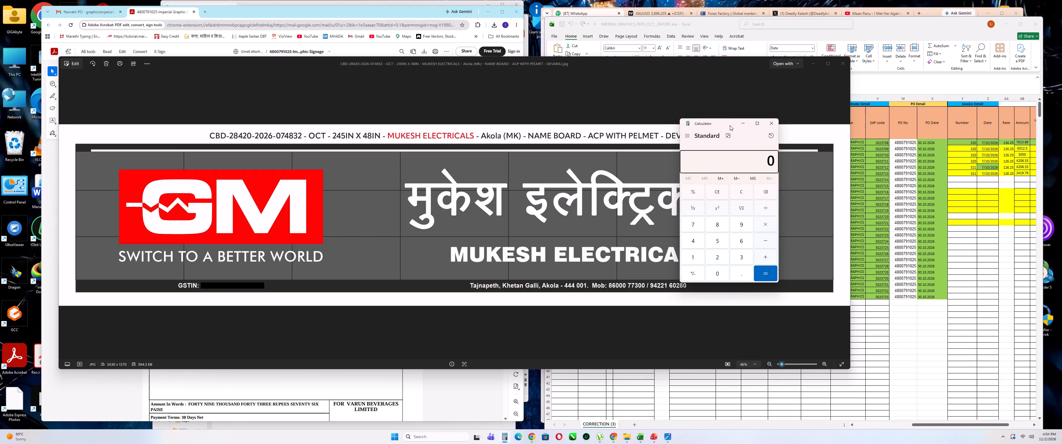
pyautogui.click(688, 134)
pyautogui.click(701, 257)
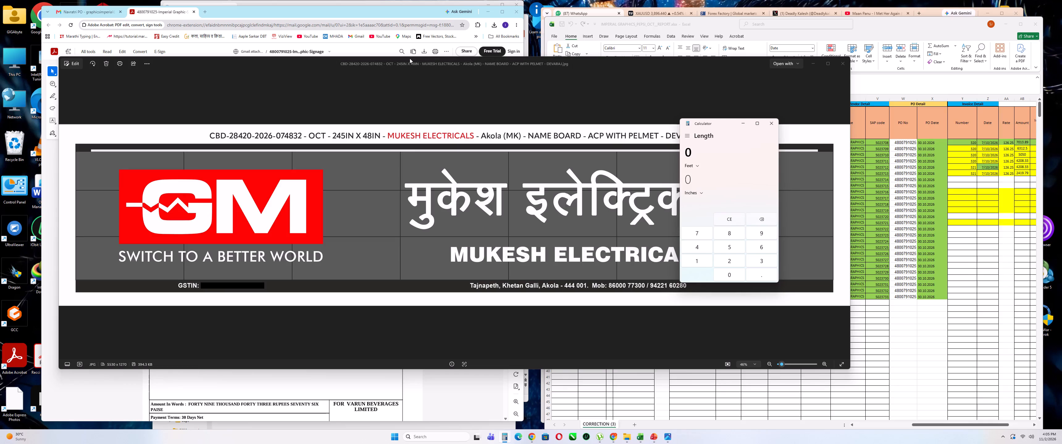
pyautogui.moveTo(427, 64); pyautogui.dragTo(443, 150)
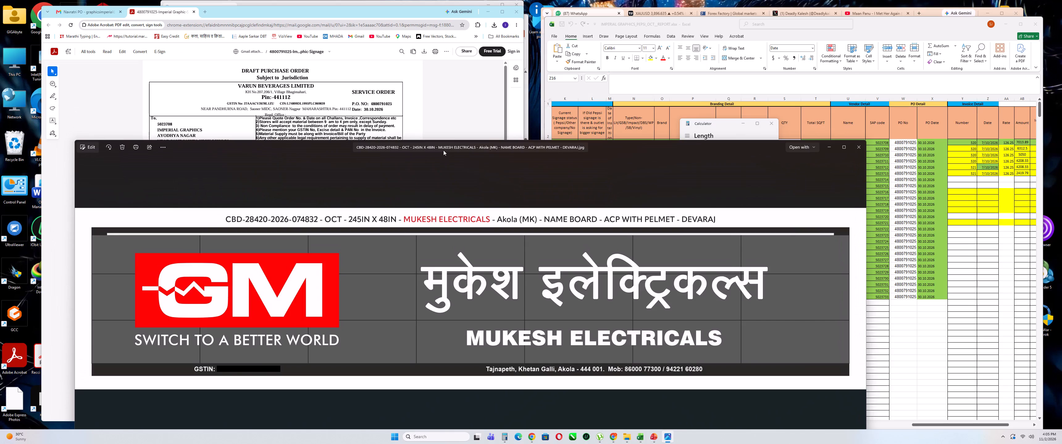
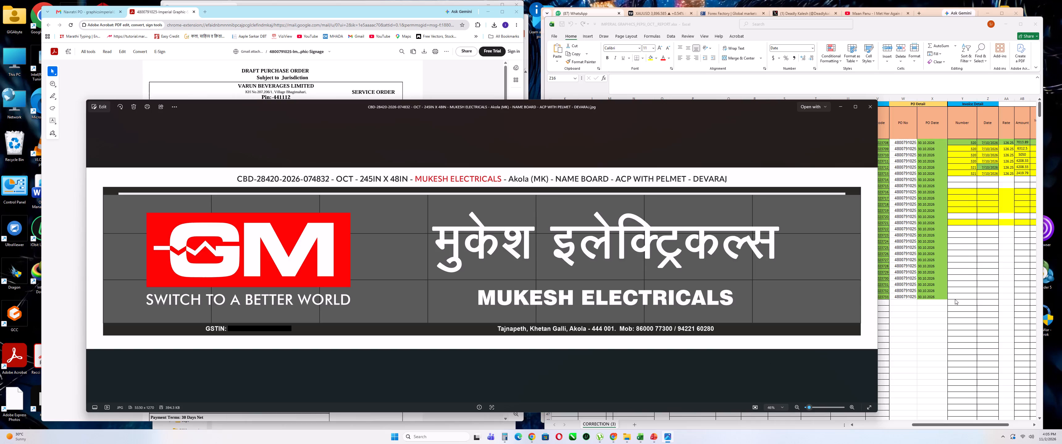
# Switch to Calculator and convert the name board's 245 inch width to feet.
pyautogui.click(505, 438)
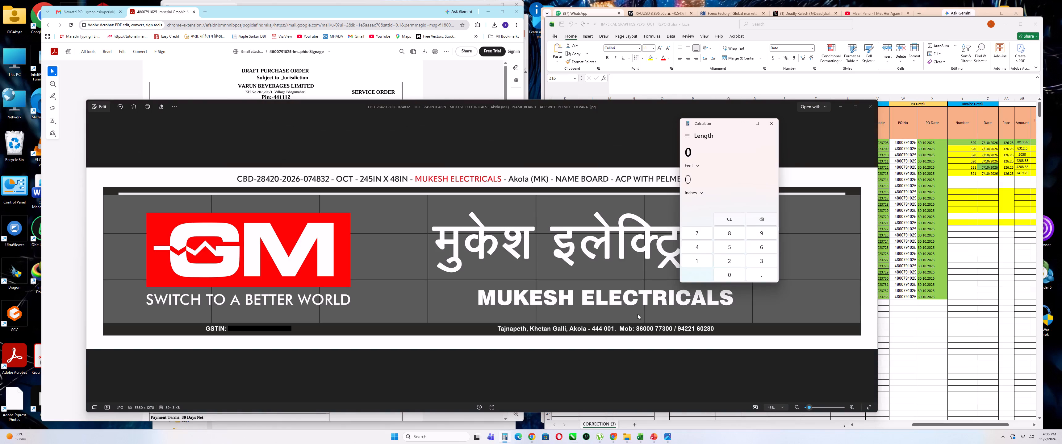
pyautogui.click(687, 182)
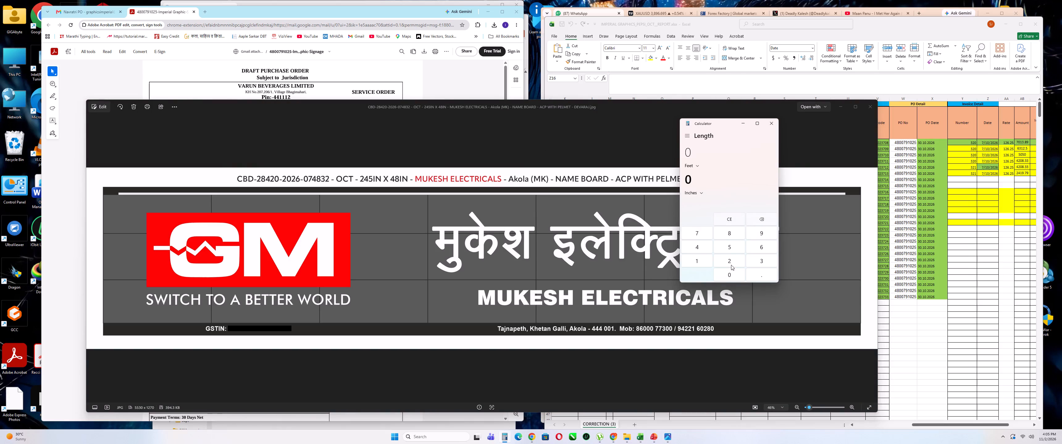
pyautogui.click(730, 260)
pyautogui.moveTo(700, 248); pyautogui.dragTo(707, 249)
pyautogui.click(728, 249)
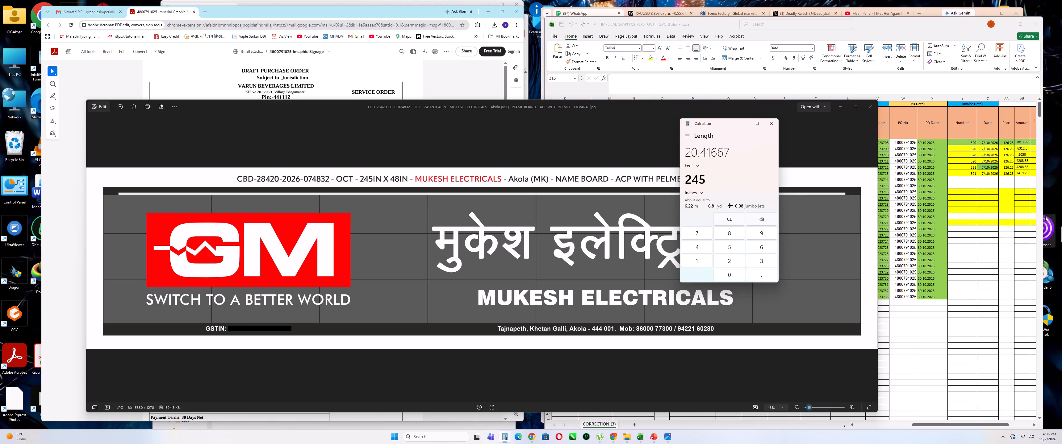
# Switch to the Excel report and change the invoice date in the first data row to 1/11/2026.
pyautogui.click(1007, 203)
pyautogui.click(963, 178)
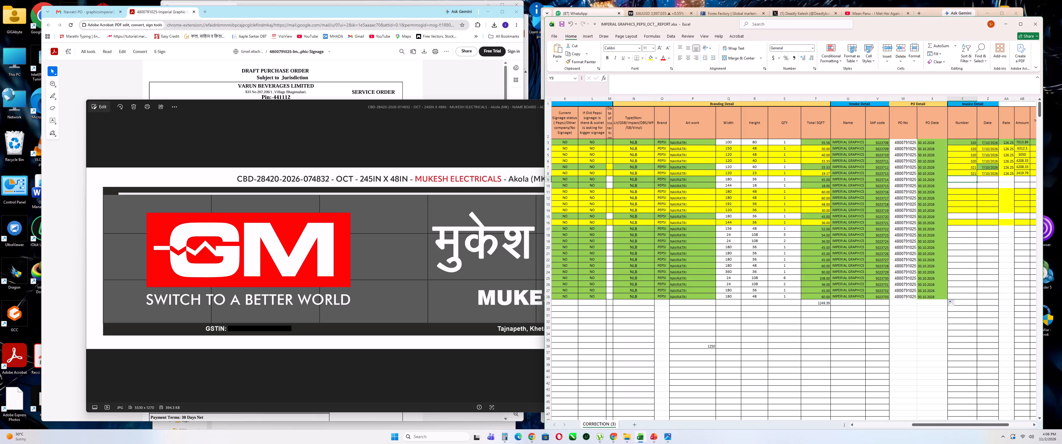
pyautogui.click(989, 143)
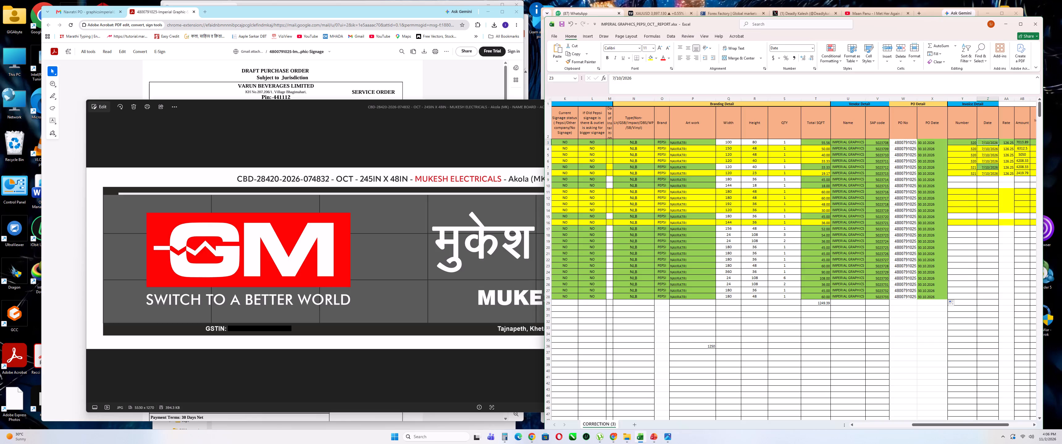
pyautogui.moveTo(614, 78); pyautogui.dragTo(598, 80)
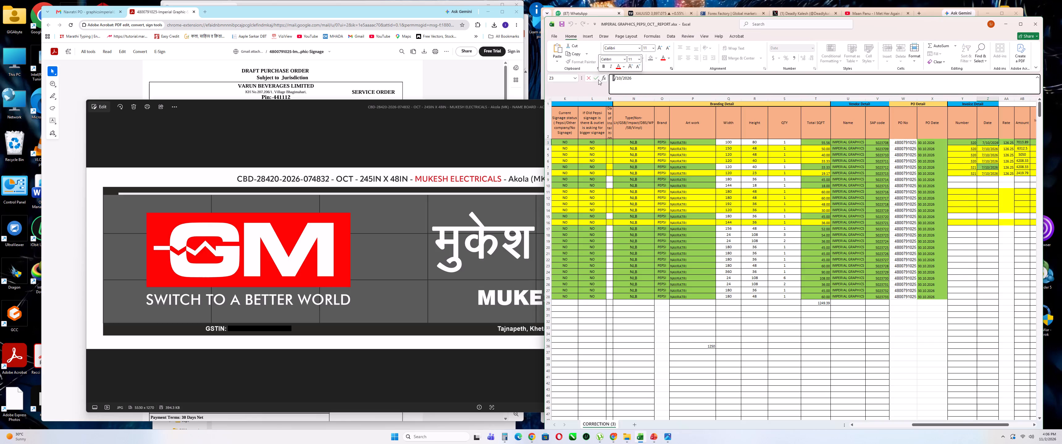
pyautogui.press('1')
pyautogui.press('Right')
pyautogui.press('Right')
pyautogui.press('Right')
pyautogui.press('BackSpace')
pyautogui.press('1')
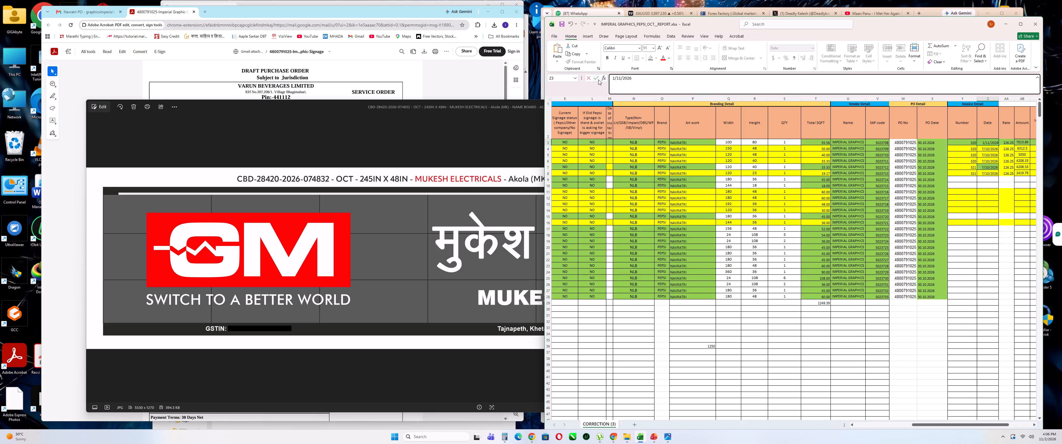
pyautogui.click(965, 187)
# Fill the invoice date 1/11/2026 from the first data row down to the last data row.
pyautogui.click(989, 139)
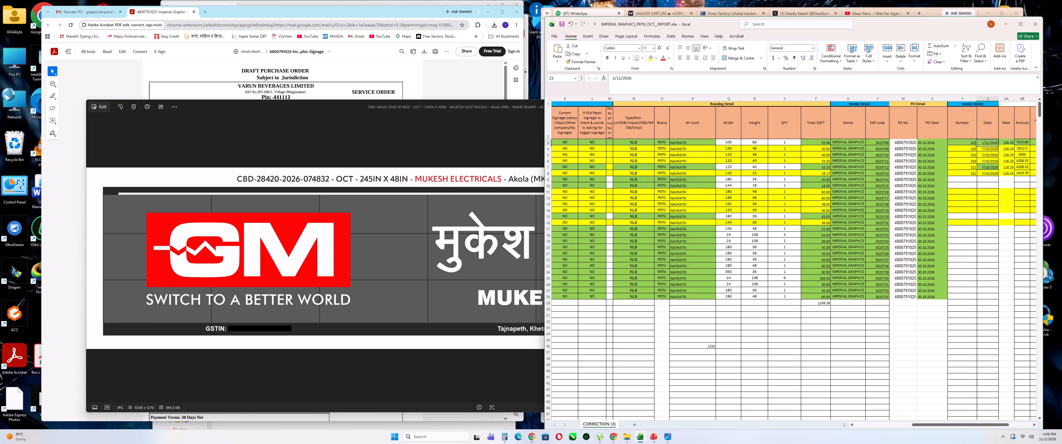
pyautogui.moveTo(998, 144); pyautogui.dragTo(1000, 153)
pyautogui.click(995, 144)
pyautogui.keyDown('ctrl'); pyautogui.moveTo(998, 145); pyautogui.dragTo(998, 174); pyautogui.keyUp('ctrl')
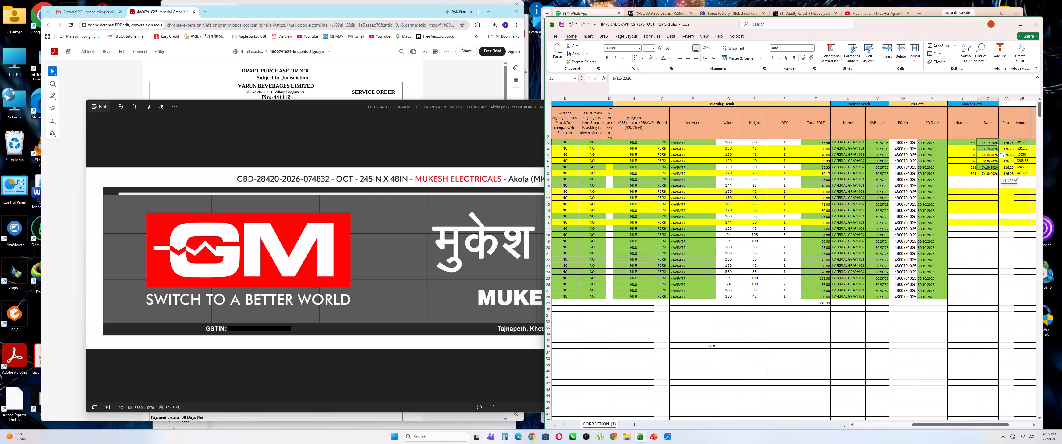
pyautogui.keyDown('ctrl'); pyautogui.moveTo(998, 174); pyautogui.dragTo(1005, 298); pyautogui.keyUp('ctrl')
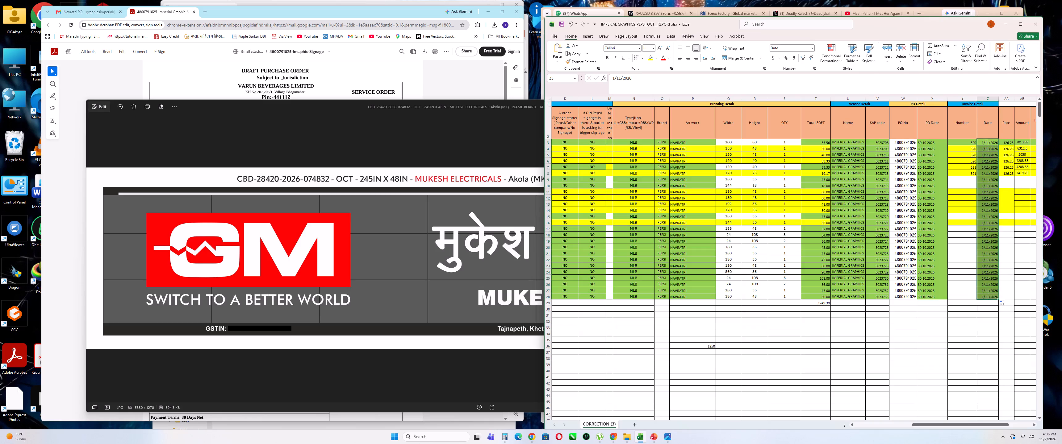
# Close the Mukesh Electricals name board image to uncover the purchase order beside the report.
pyautogui.click(962, 142)
pyautogui.moveTo(493, 138); pyautogui.dragTo(504, 137)
pyautogui.click(868, 104)
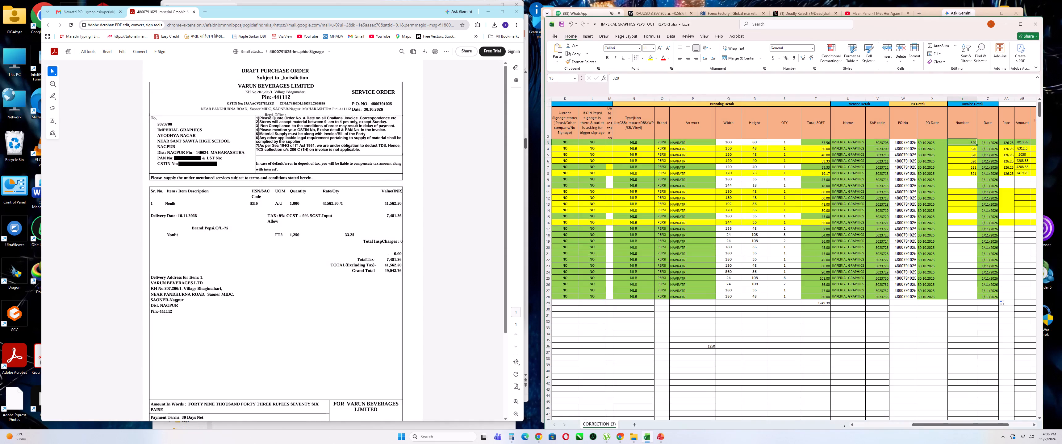
# Enter the purchase order's rate, beginning with 33.2, in the first data row of the Rate column.
pyautogui.click(996, 162)
pyautogui.click(1006, 143)
pyautogui.write('33')
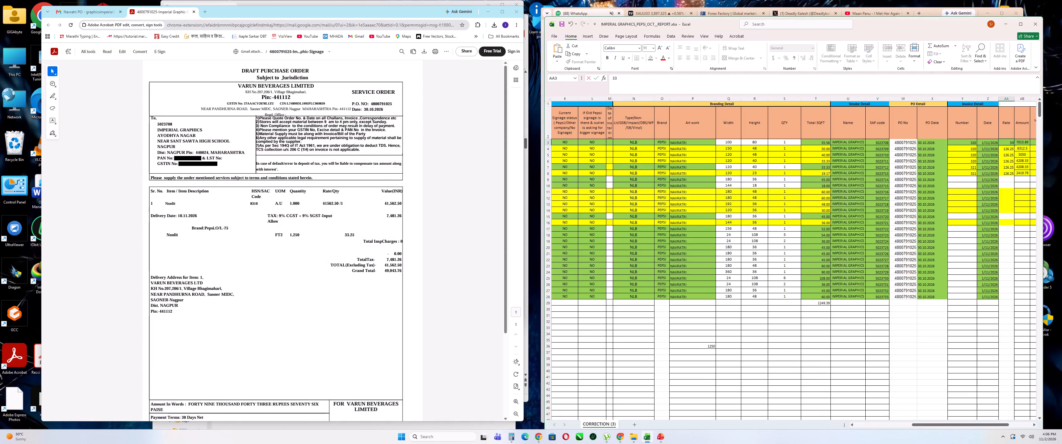
pyautogui.press('.')
pyautogui.press('2')
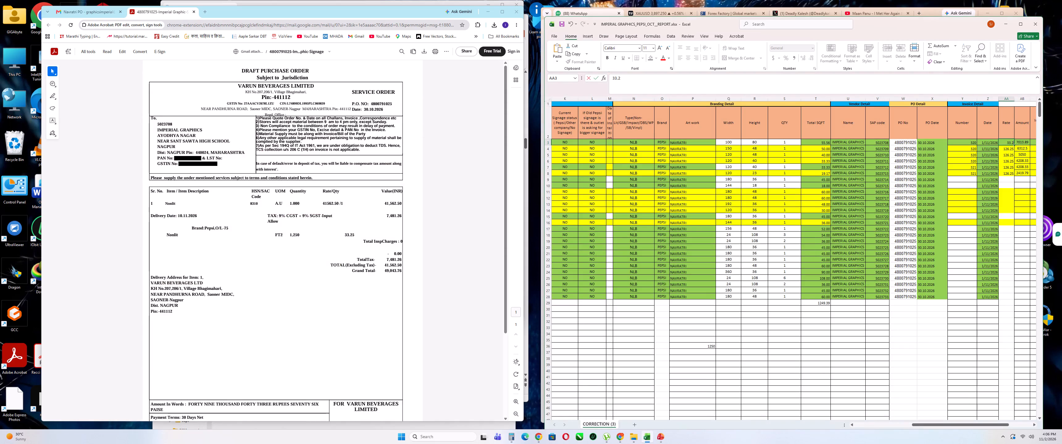
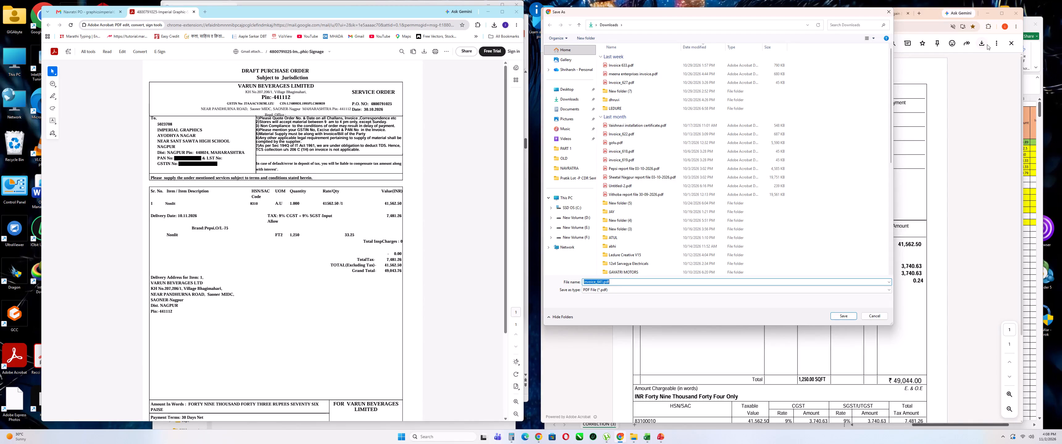
# Browse to the PEPSI folder inside SHRI on New Volume (F:) as the save location for Invoice_641.pdf.
pyautogui.click(588, 238)
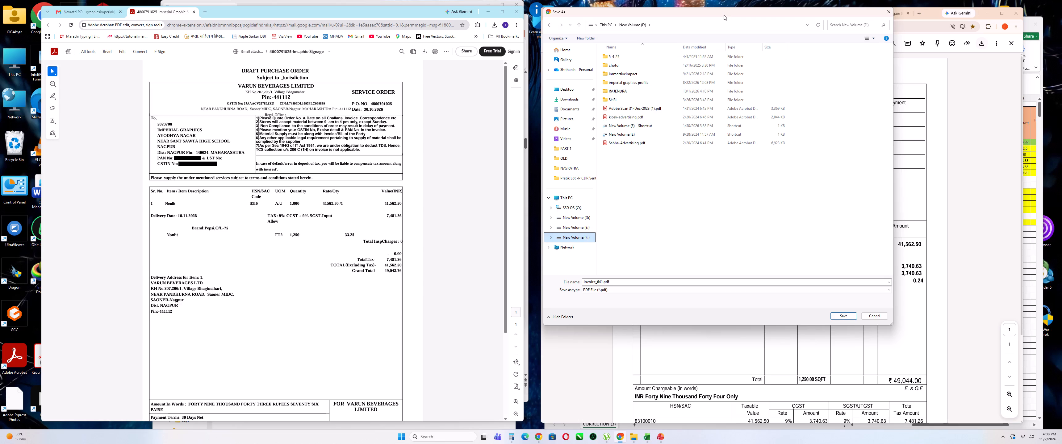
pyautogui.moveTo(724, 15); pyautogui.dragTo(704, 52)
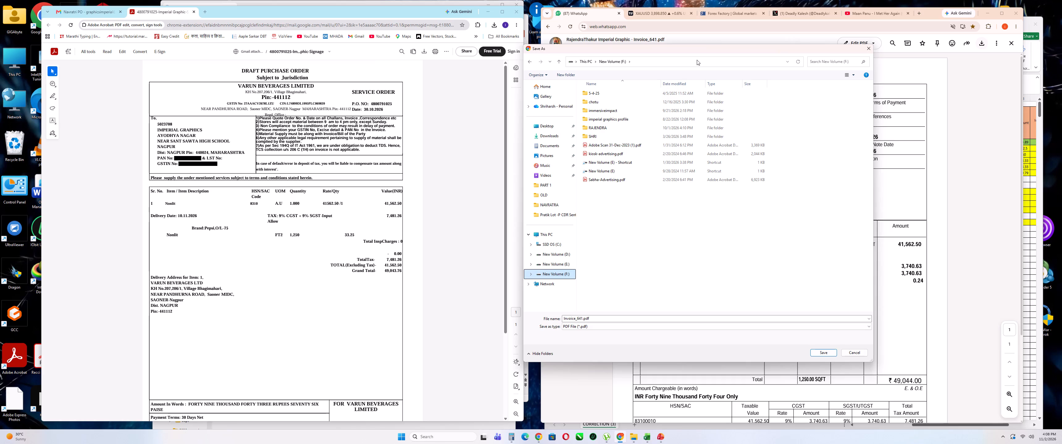
pyautogui.doubleClick(625, 137)
pyautogui.doubleClick(632, 102)
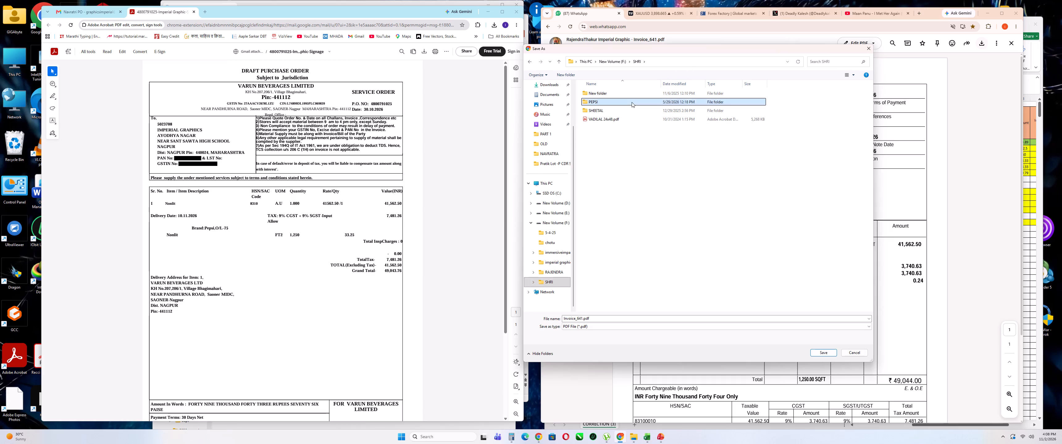
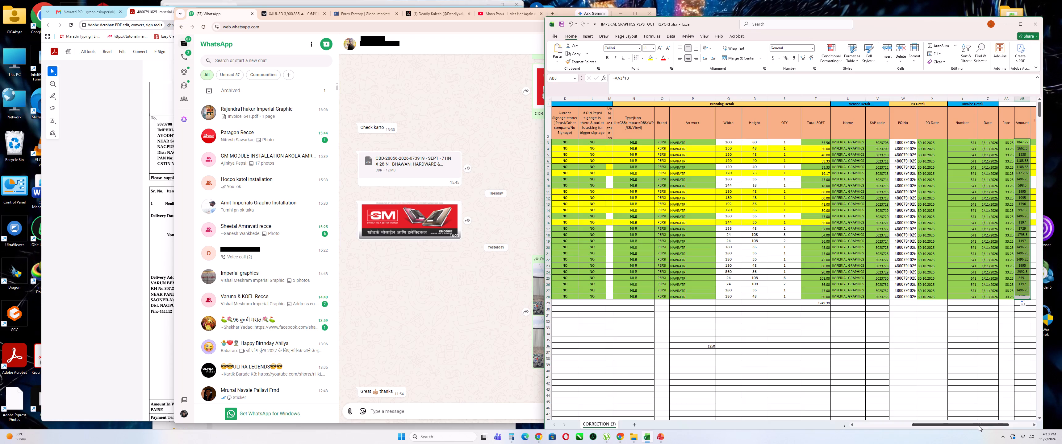
# Add an AutoSum total directly beneath the Amount column.
pyautogui.click(940, 47)
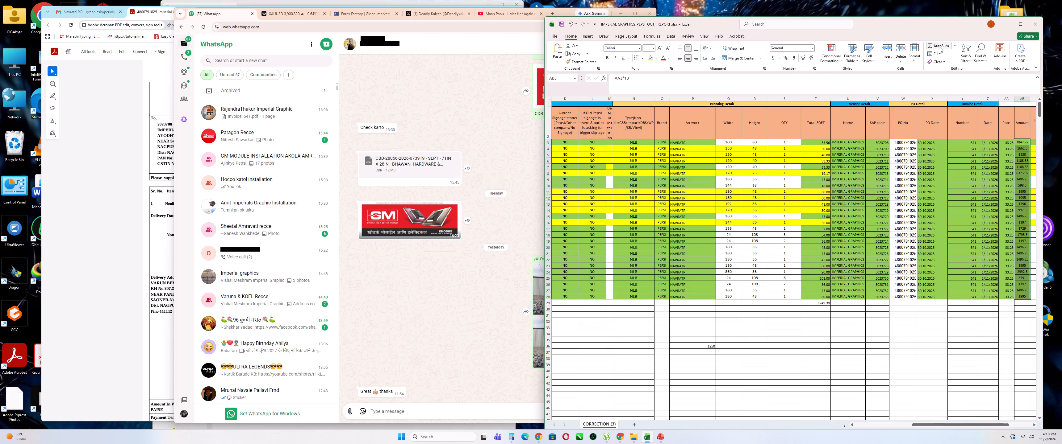
pyautogui.click(958, 273)
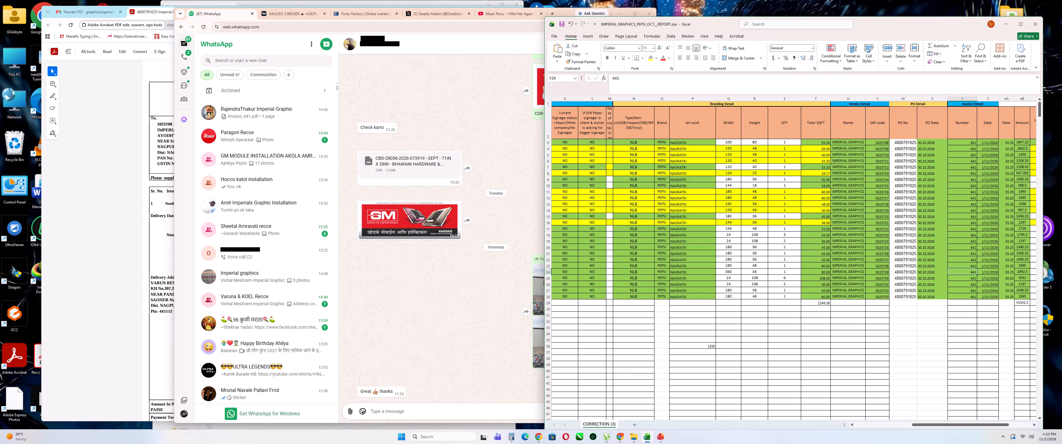
# Increase the font size of the sum beneath the Total SQFT column by two steps.
pyautogui.moveTo(815, 142); pyautogui.dragTo(817, 299)
pyautogui.click(818, 304)
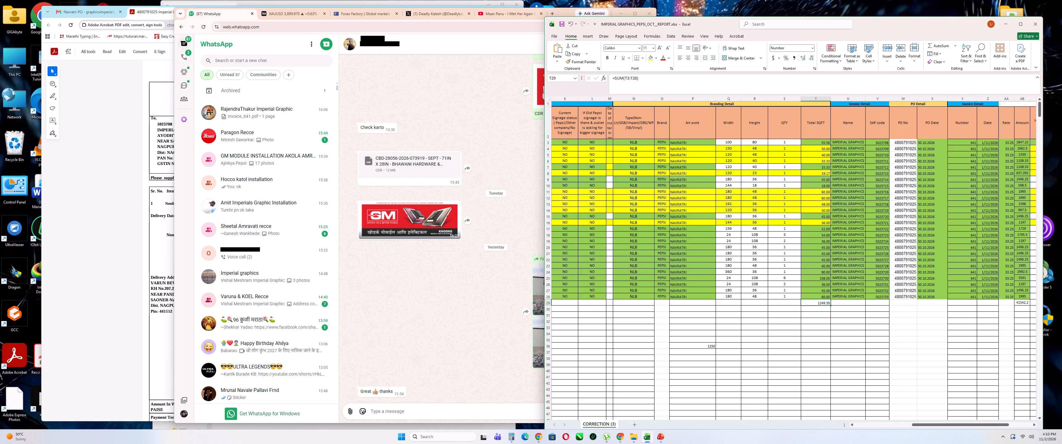
pyautogui.doubleClick(658, 47)
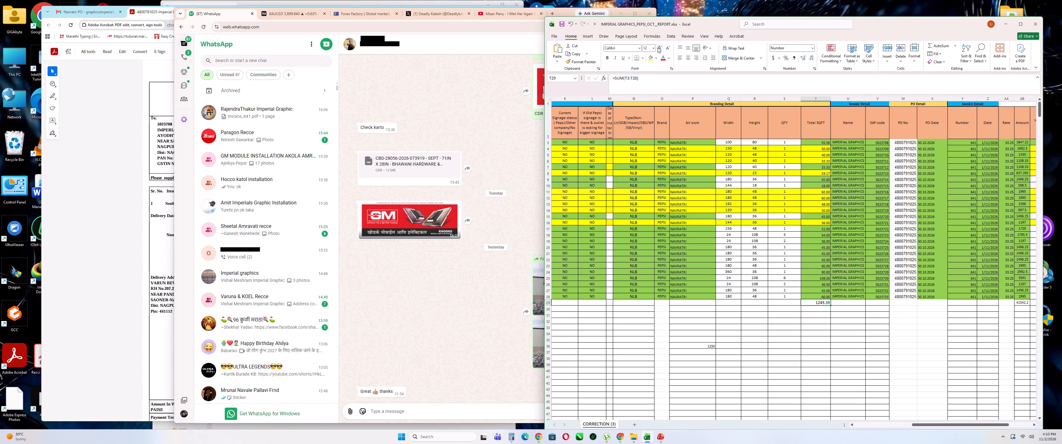
pyautogui.click(837, 321)
pyautogui.click(825, 301)
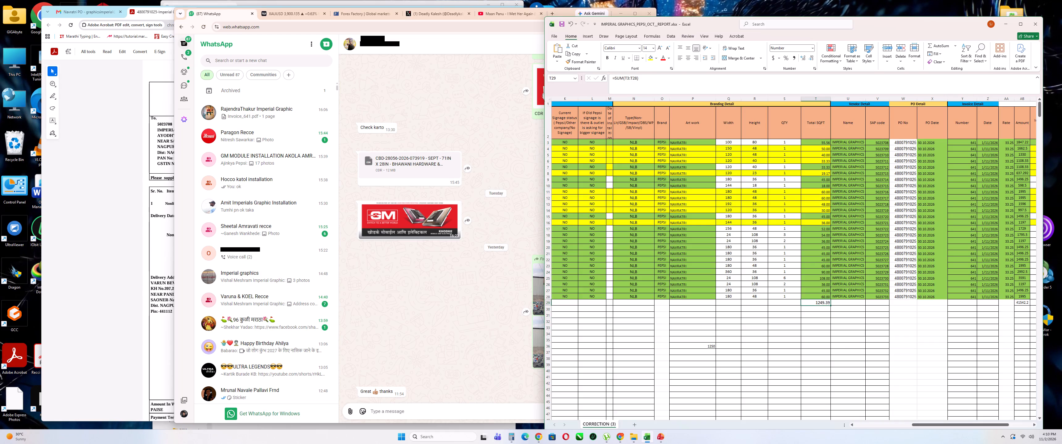
# Increase the font size of the total beneath the Amount column by two sizes.
pyautogui.click(993, 226)
pyautogui.moveTo(1020, 141); pyautogui.dragTo(1028, 300)
pyautogui.click(1026, 303)
pyautogui.doubleClick(660, 49)
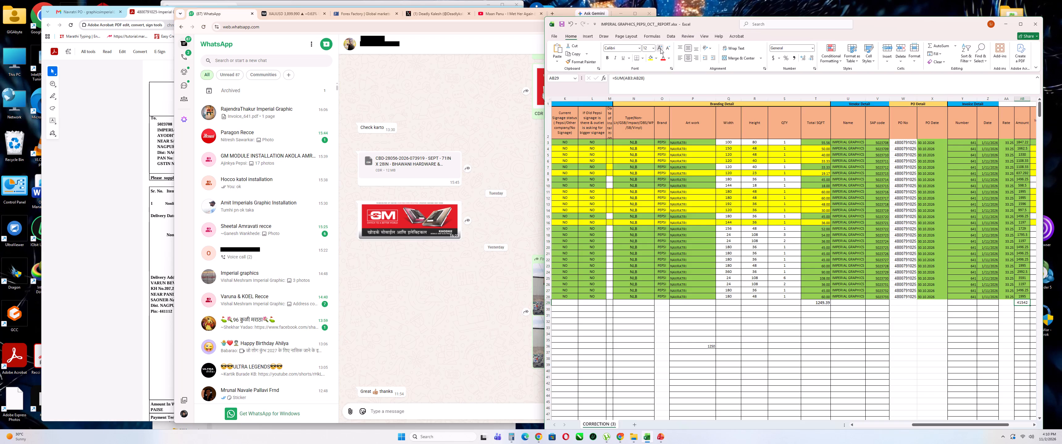
pyautogui.click(920, 268)
pyautogui.moveTo(972, 313); pyautogui.dragTo(976, 311)
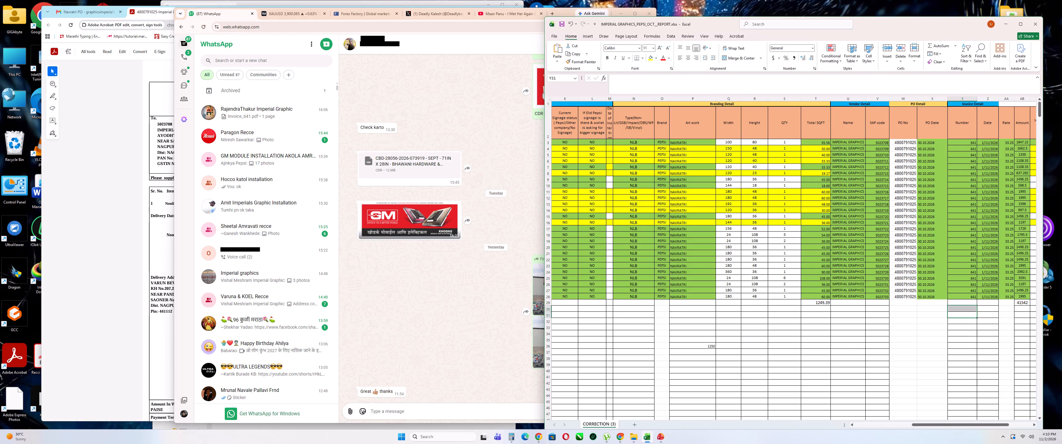
# Autofit the Amount column's width to its contents.
pyautogui.doubleClick(1030, 98)
pyautogui.click(959, 354)
# Bring the purchase order up beside the report and compare its quantity and value with the Total SQFT and Amount totals.
pyautogui.moveTo(968, 422); pyautogui.dragTo(987, 422)
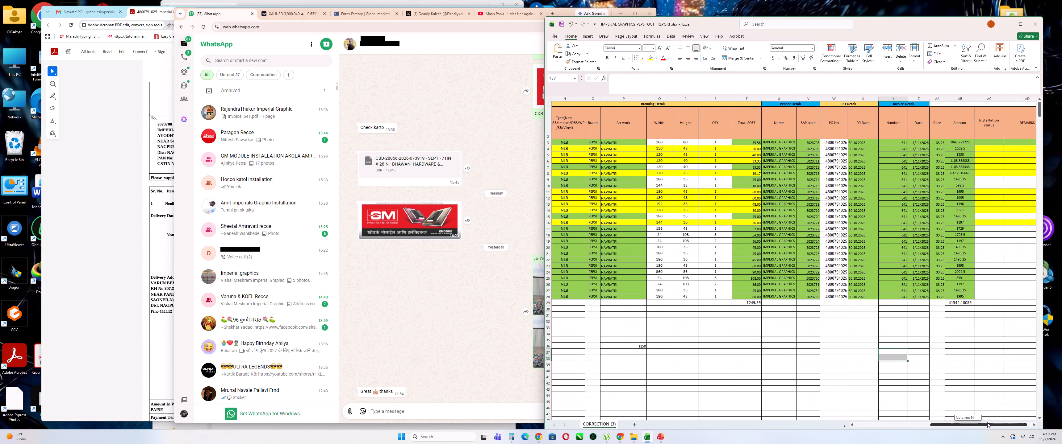
pyautogui.moveTo(987, 422); pyautogui.dragTo(989, 422)
pyautogui.click(127, 176)
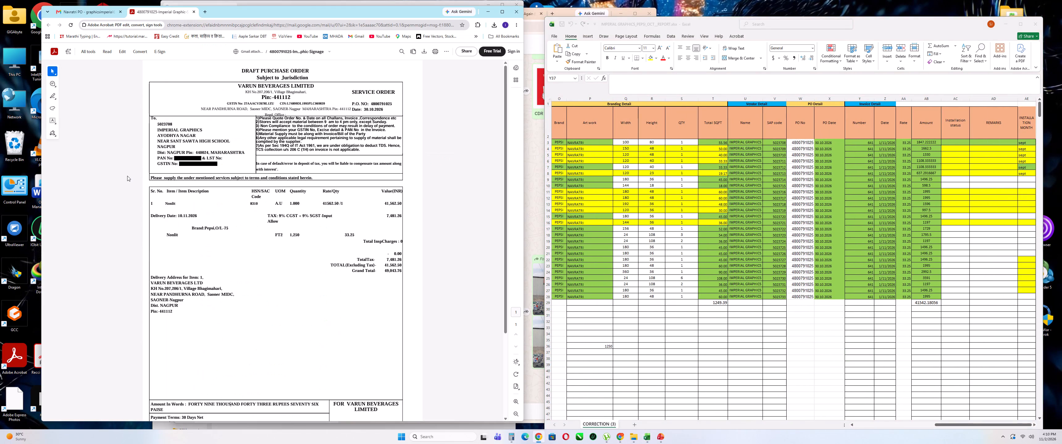
pyautogui.click(920, 327)
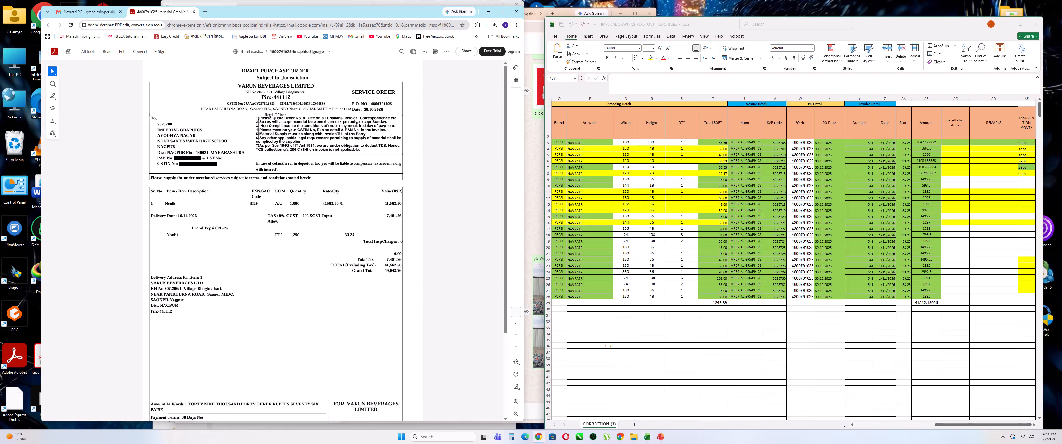
pyautogui.click(928, 303)
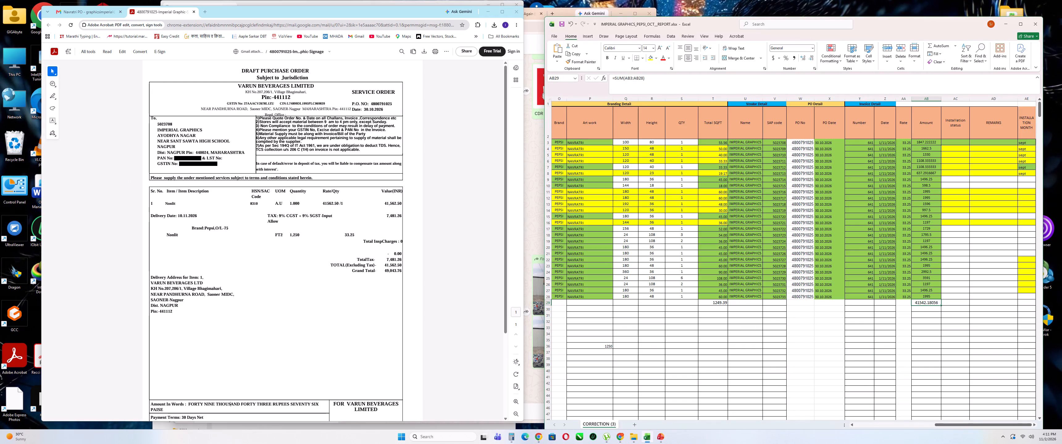
pyautogui.click(724, 306)
pyautogui.click(719, 302)
pyautogui.click(940, 349)
pyautogui.click(955, 354)
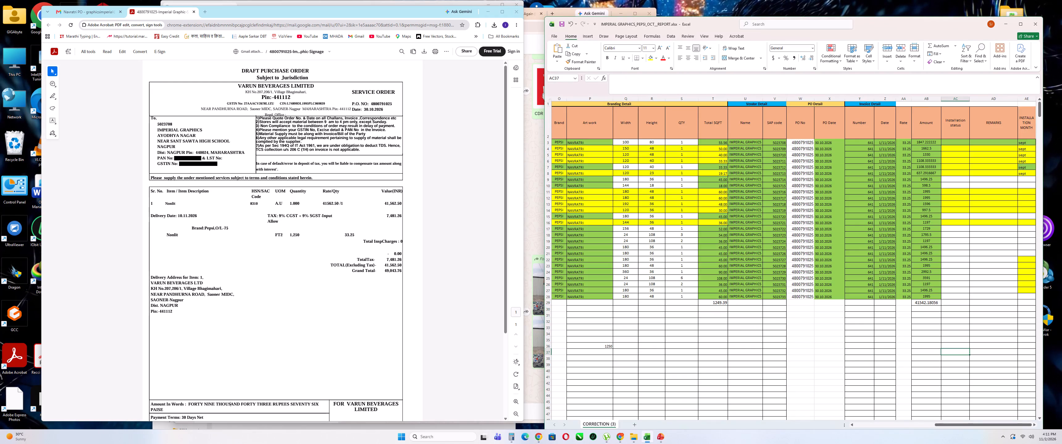
# Enter OCT as the installation month in the first data row.
pyautogui.press('Right')
pyautogui.click(1024, 142)
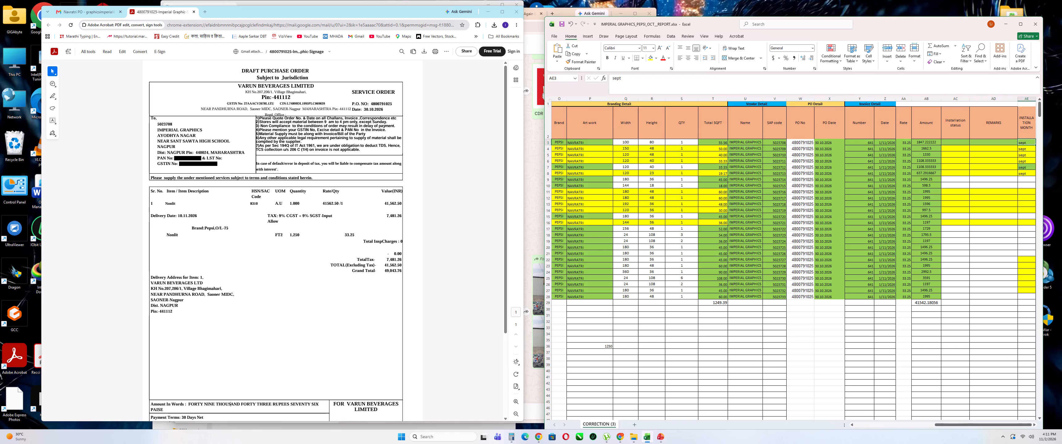
pyautogui.moveTo(983, 427); pyautogui.dragTo(996, 426)
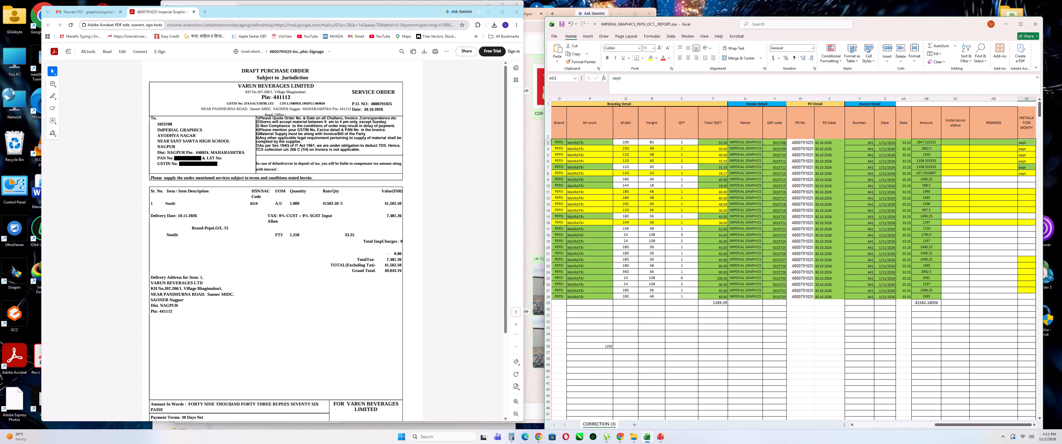
pyautogui.write('OCR')
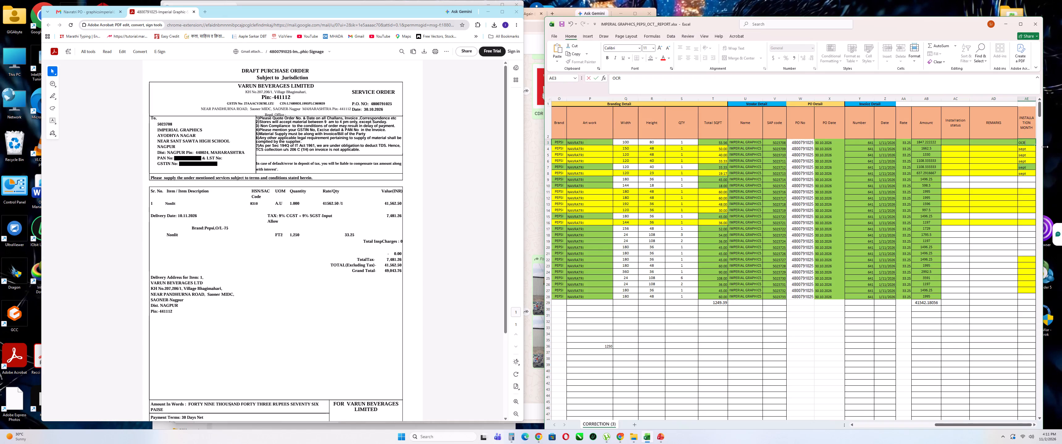
pyautogui.press('BackSpace')
pyautogui.press('t')
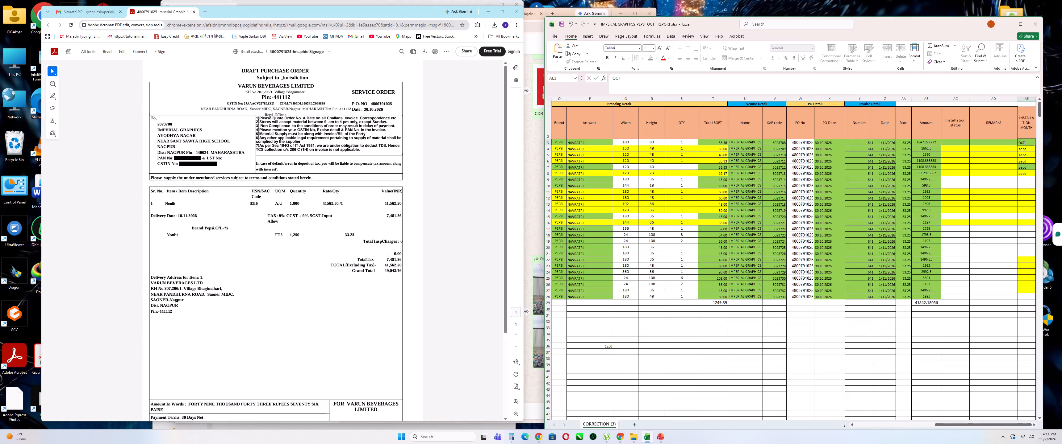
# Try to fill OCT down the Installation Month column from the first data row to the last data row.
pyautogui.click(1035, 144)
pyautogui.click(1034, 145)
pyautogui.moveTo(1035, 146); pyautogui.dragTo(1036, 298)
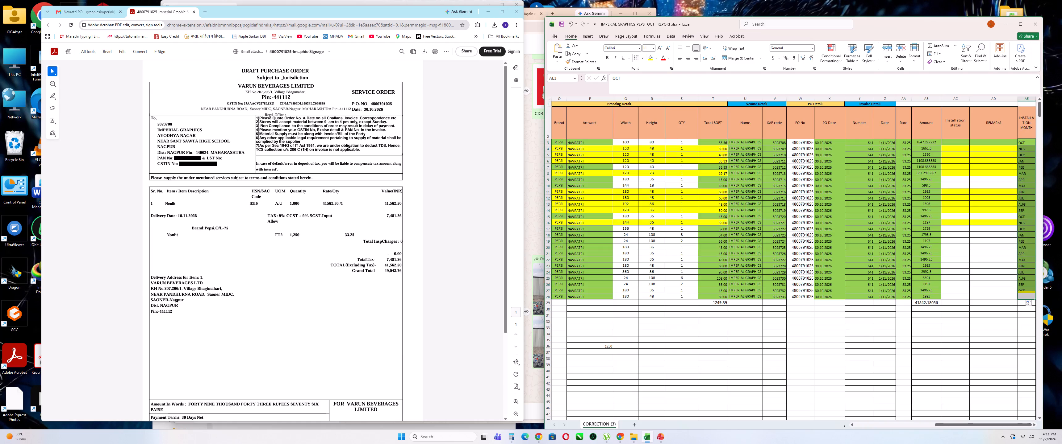
# Refill the Installation Month column down to the last data row by copying OCT instead of continuing a month series.
pyautogui.click(1029, 143)
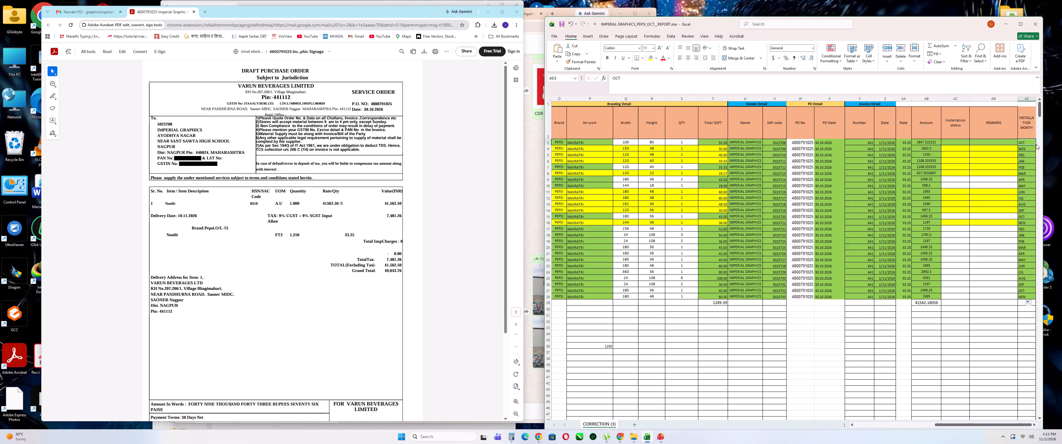
pyautogui.keyDown('ctrl'); pyautogui.moveTo(1035, 145); pyautogui.dragTo(1031, 298); pyautogui.keyUp('ctrl')
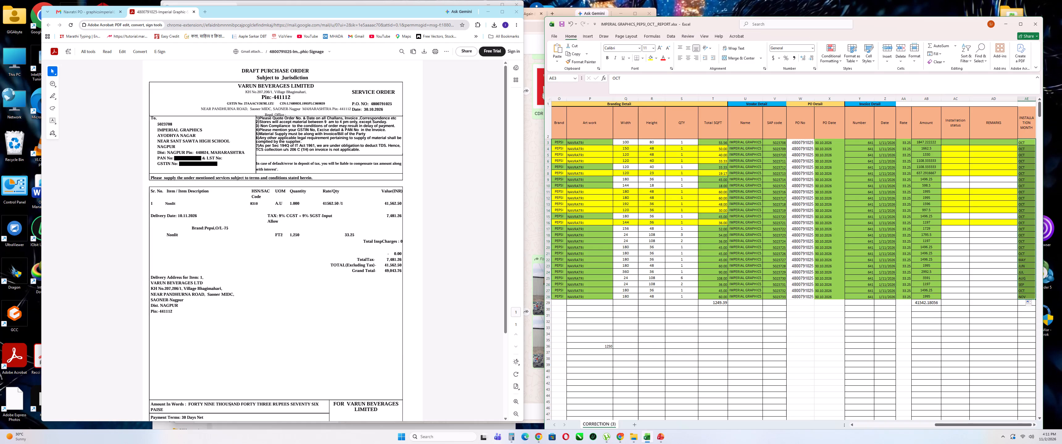
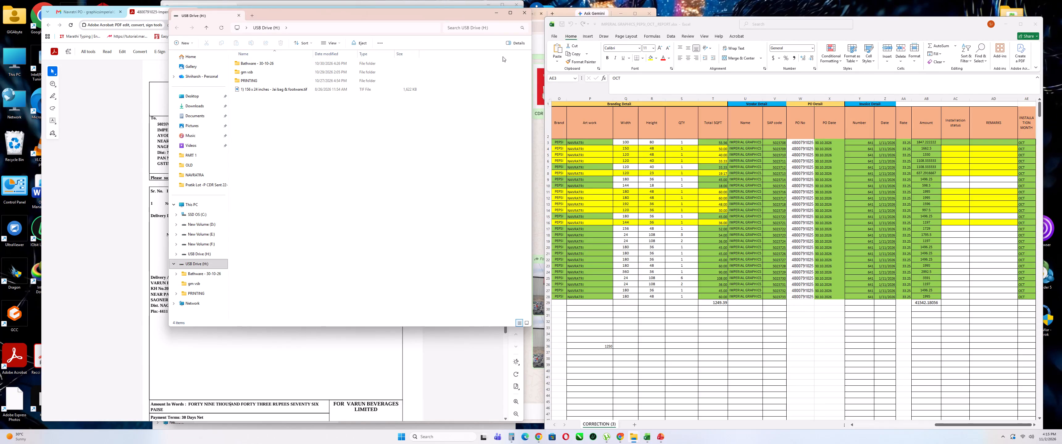
# Close the USB drive folder window and the browser window holding the draft purchase order.
pyautogui.click(531, 13)
pyautogui.moveTo(408, 141); pyautogui.dragTo(416, 136)
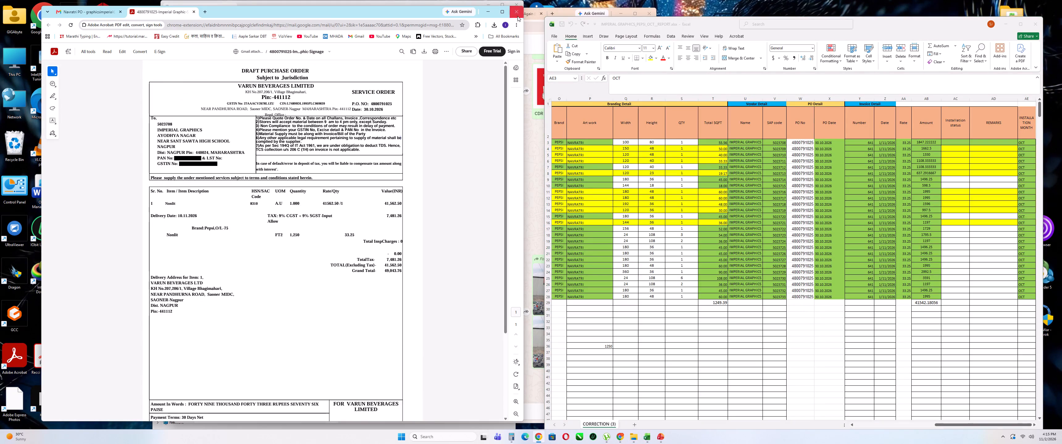
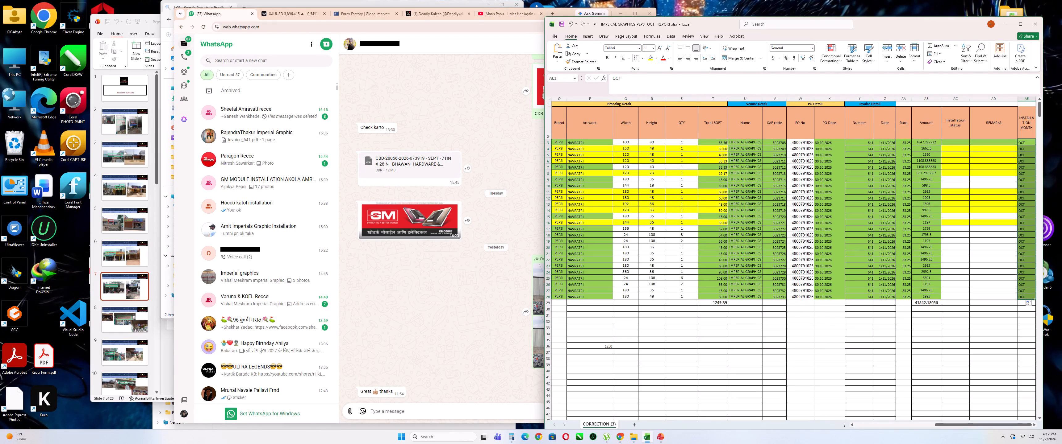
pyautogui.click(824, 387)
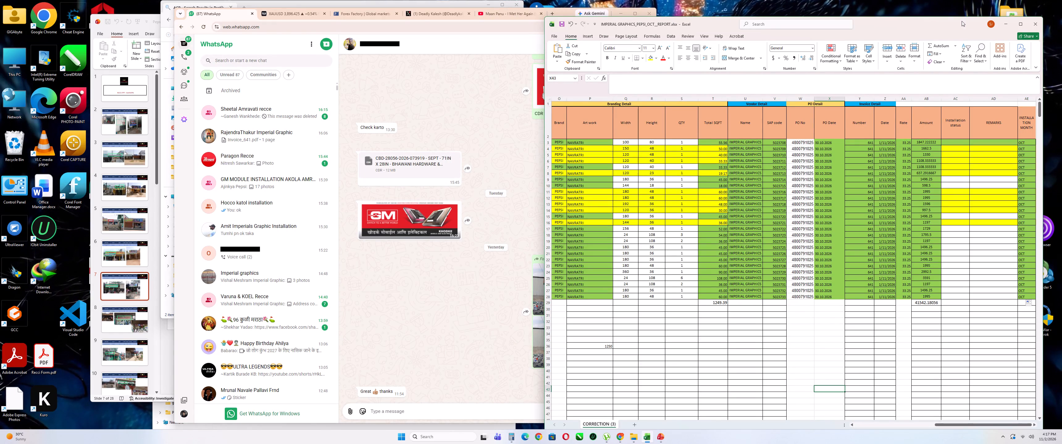
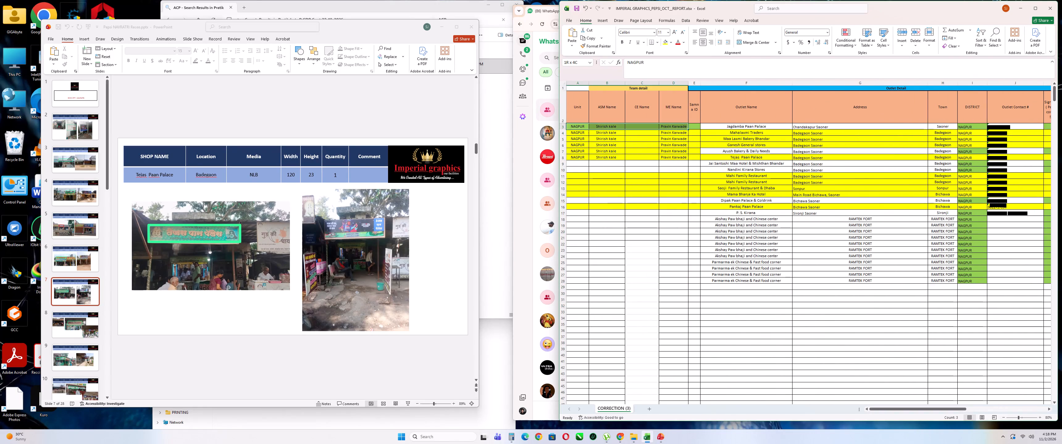
# Fill the Unit, ASM Name, CE Name and ME Name values from the first data row down to the last data row.
pyautogui.moveTo(675, 128); pyautogui.dragTo(676, 127)
pyautogui.moveTo(688, 129); pyautogui.dragTo(700, 279)
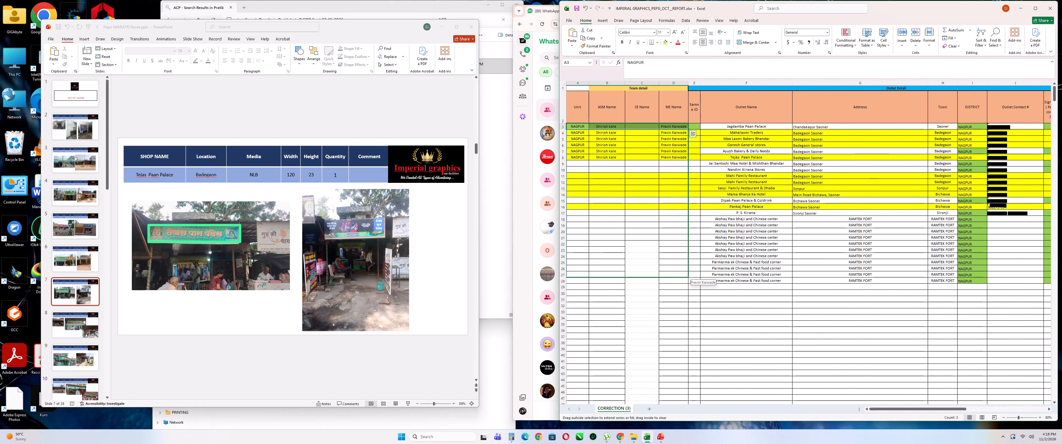
pyautogui.moveTo(700, 279); pyautogui.dragTo(701, 281)
pyautogui.click(749, 268)
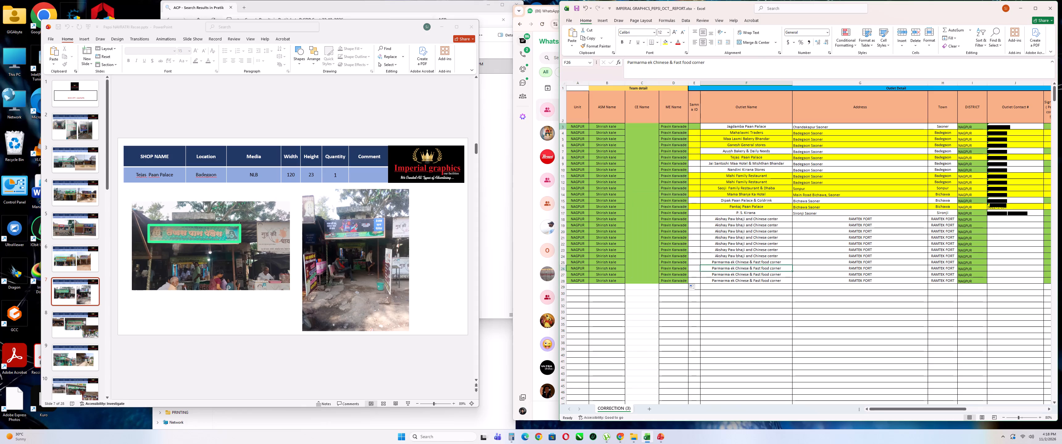
# Remove the background fill colour from all data rows of the report, setting them to no fill.
pyautogui.moveTo(564, 126); pyautogui.dragTo(591, 278)
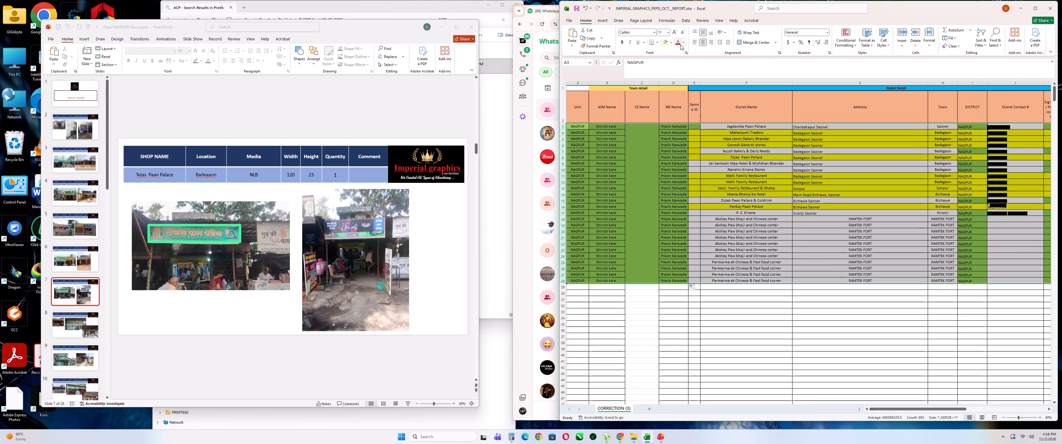
pyautogui.click(672, 42)
pyautogui.click(691, 149)
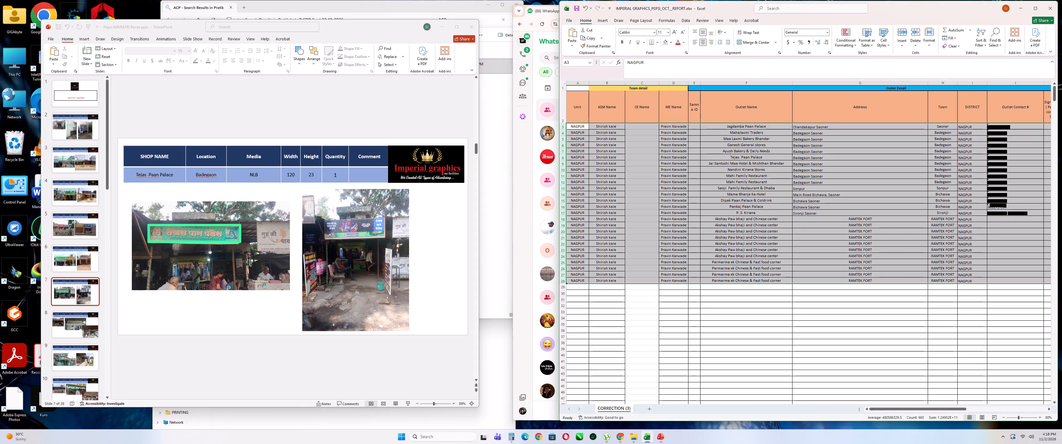
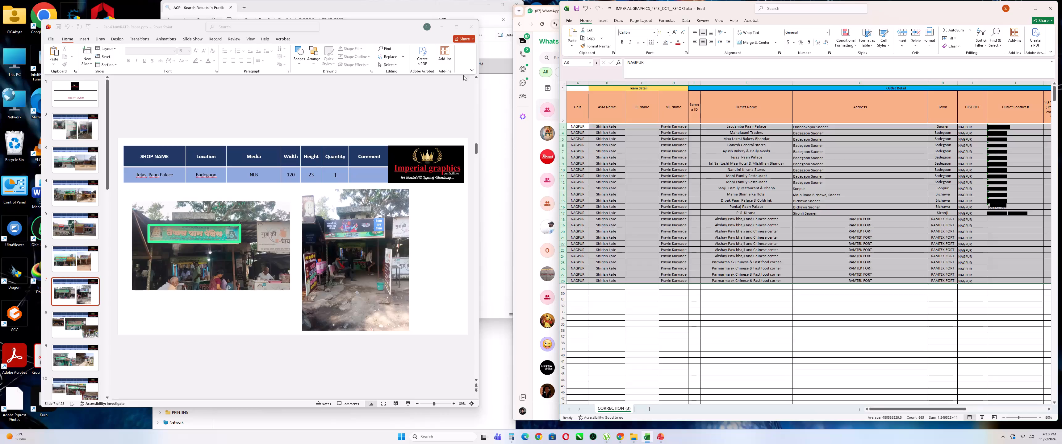
# Switch to File Explorer, leave the ACP search results and look through the Khodke Mobile Shoppee files in the Pratik Lot -P CDR Sent 22-10-2026 folder.
pyautogui.click(487, 111)
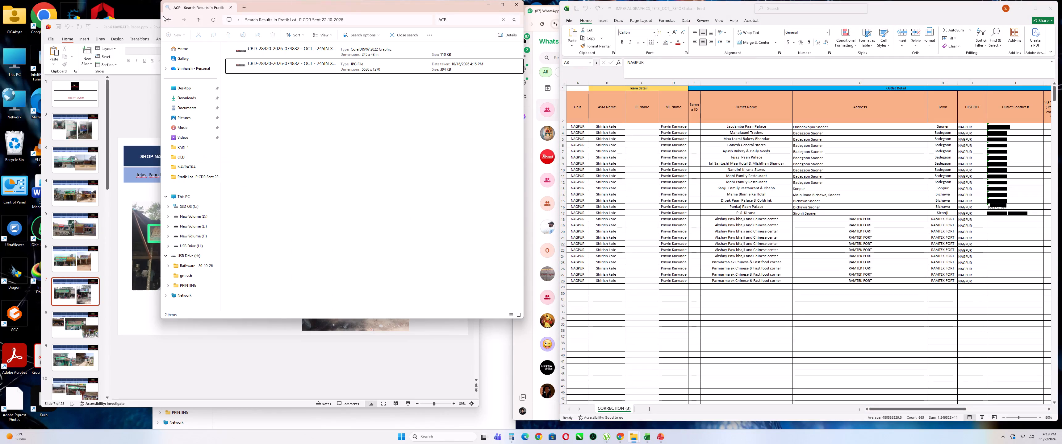
pyautogui.click(168, 18)
pyautogui.scroll(10, 367, 168)
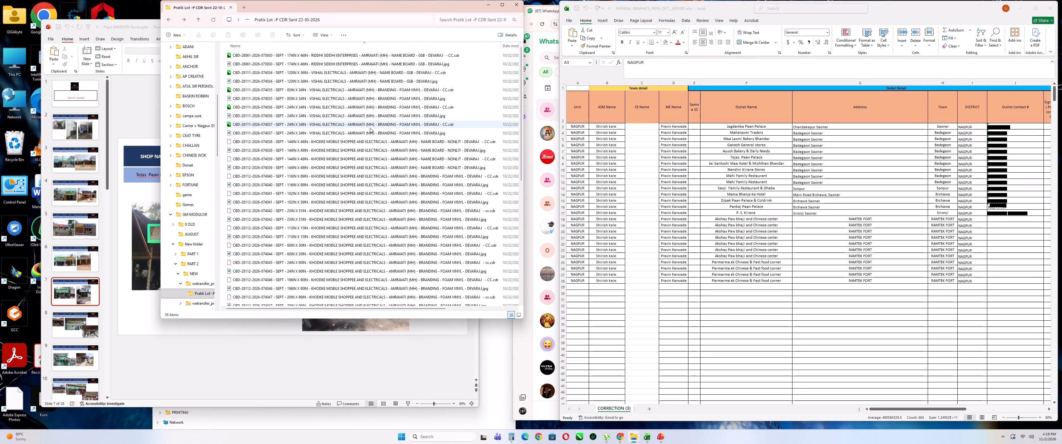
pyautogui.click(332, 195)
pyautogui.click(304, 225)
pyautogui.click(304, 201)
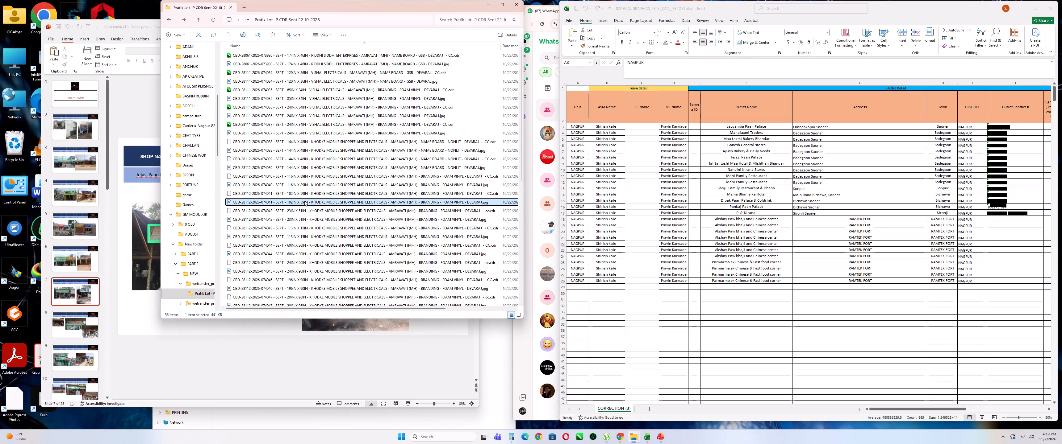
pyautogui.click(304, 193)
pyautogui.click(303, 177)
pyautogui.click(301, 188)
pyautogui.click(302, 205)
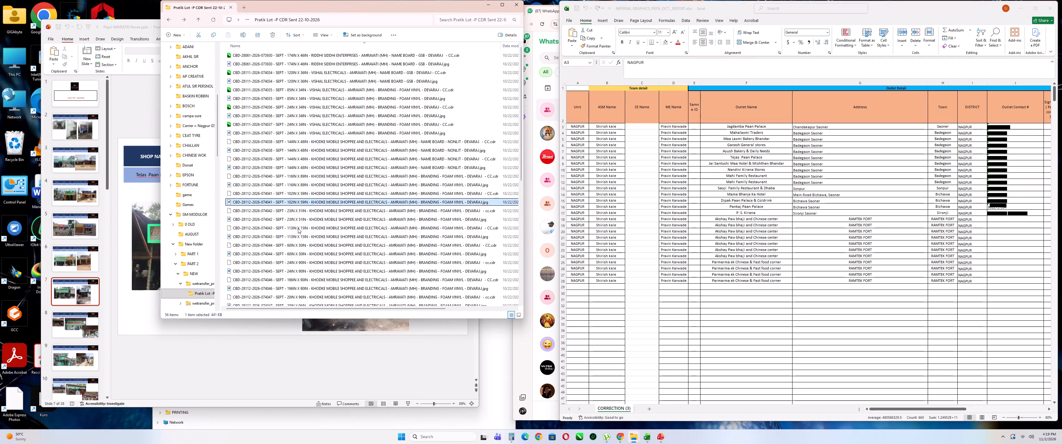
pyautogui.click(298, 229)
pyautogui.click(298, 233)
pyautogui.click(303, 205)
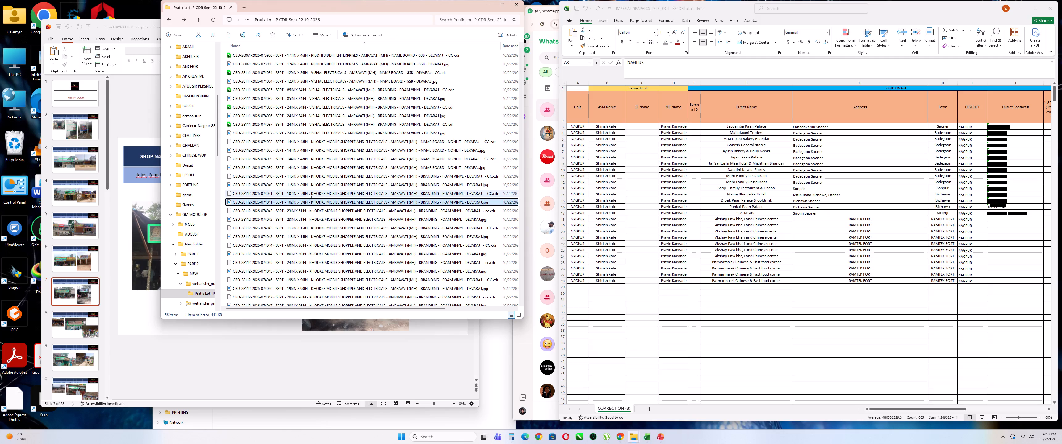
pyautogui.click(309, 194)
pyautogui.click(308, 184)
pyautogui.click(466, 20)
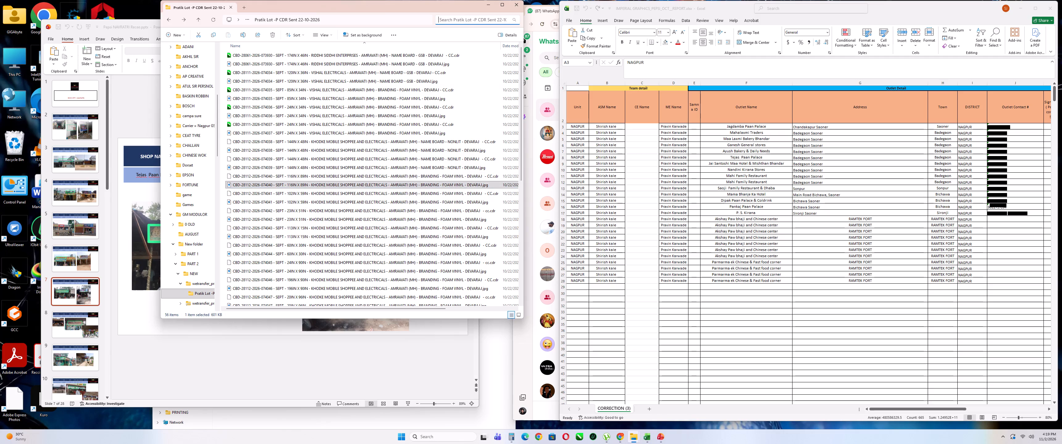
pyautogui.write('KHODKE')
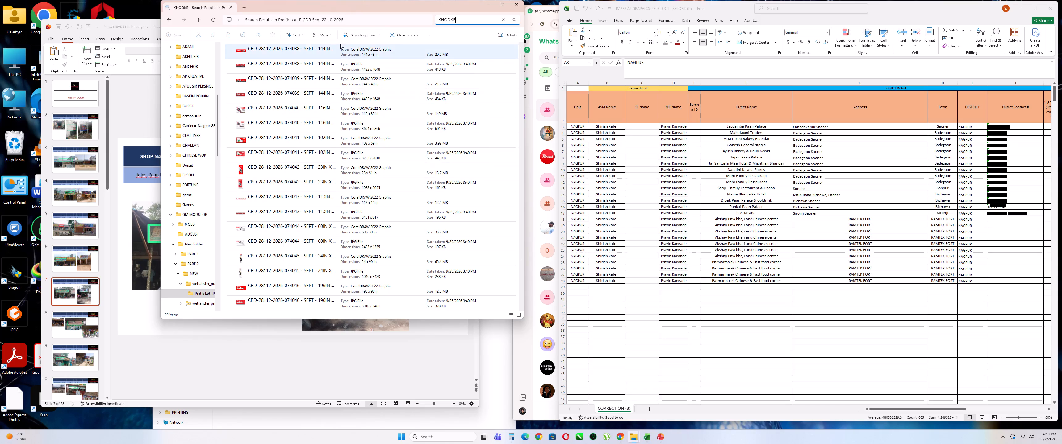
pyautogui.click(172, 21)
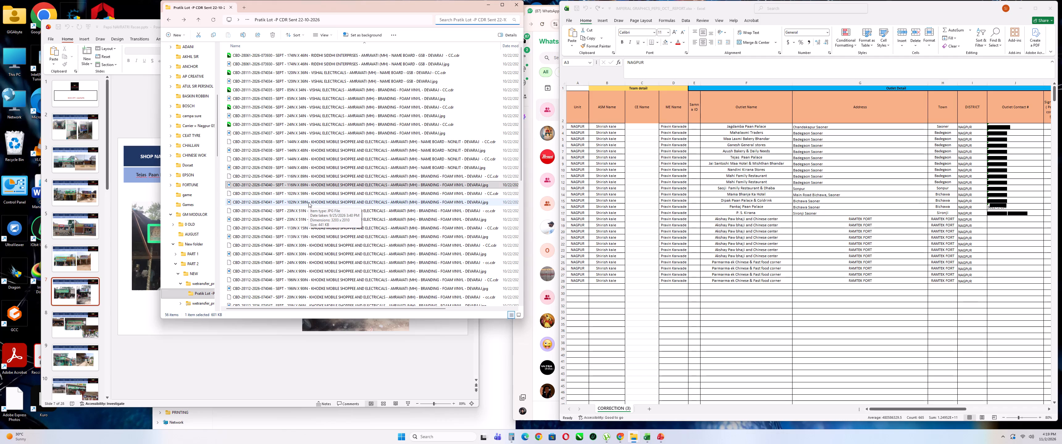
# View the Khodke Mobile Shoppee foam vinyl JPG artworks 074040, 074041, 074046 and 074048 one at a time to examine their designs.
pyautogui.click(304, 178)
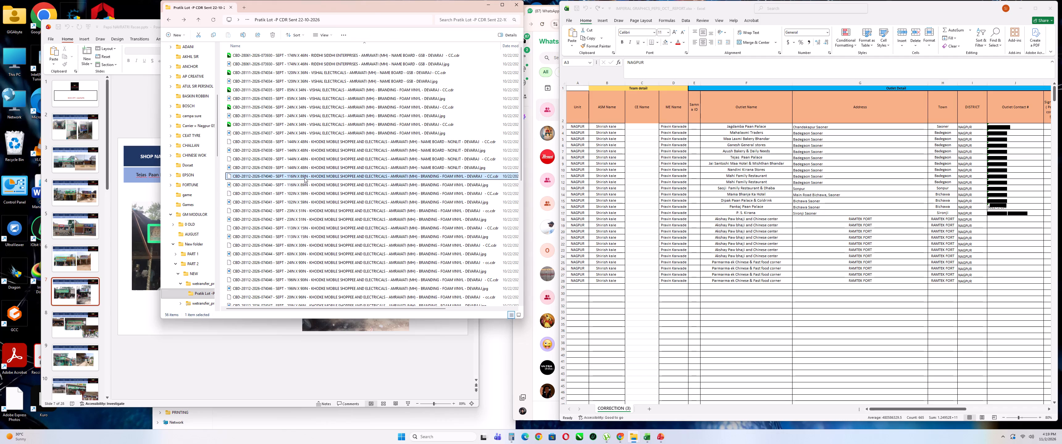
pyautogui.doubleClick(306, 185)
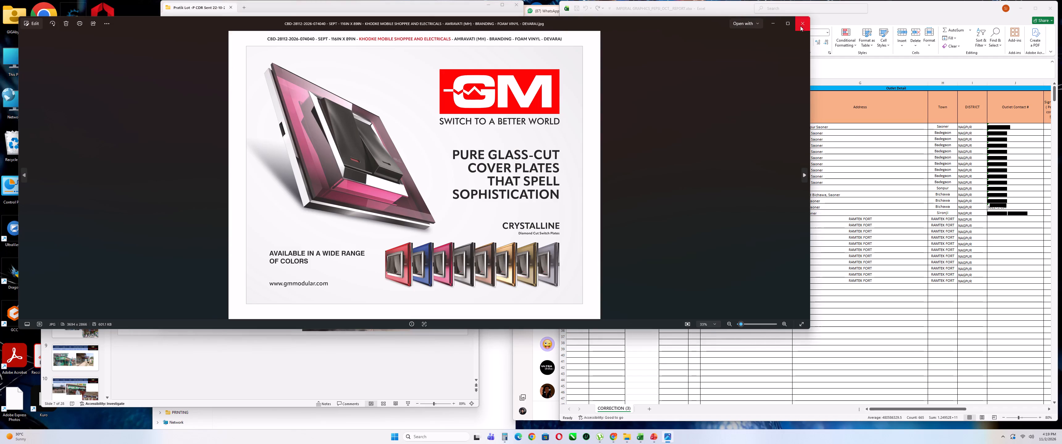
pyautogui.click(804, 25)
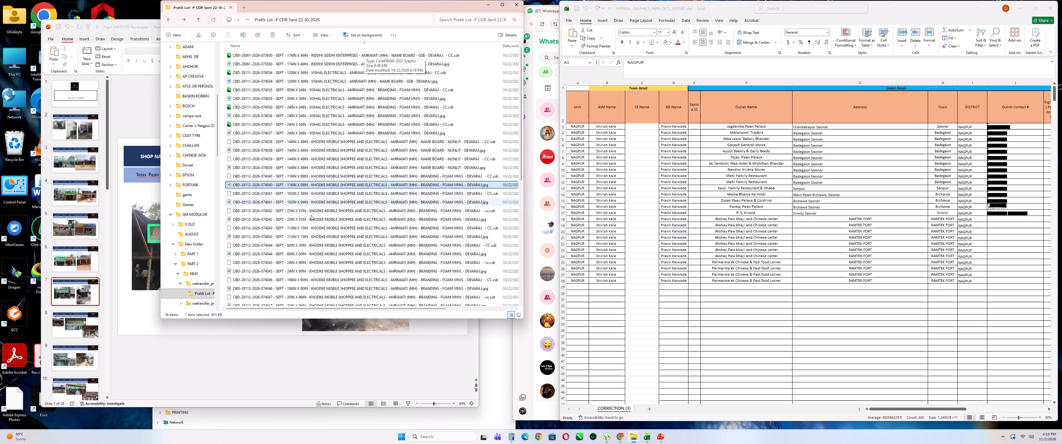
pyautogui.doubleClick(320, 184)
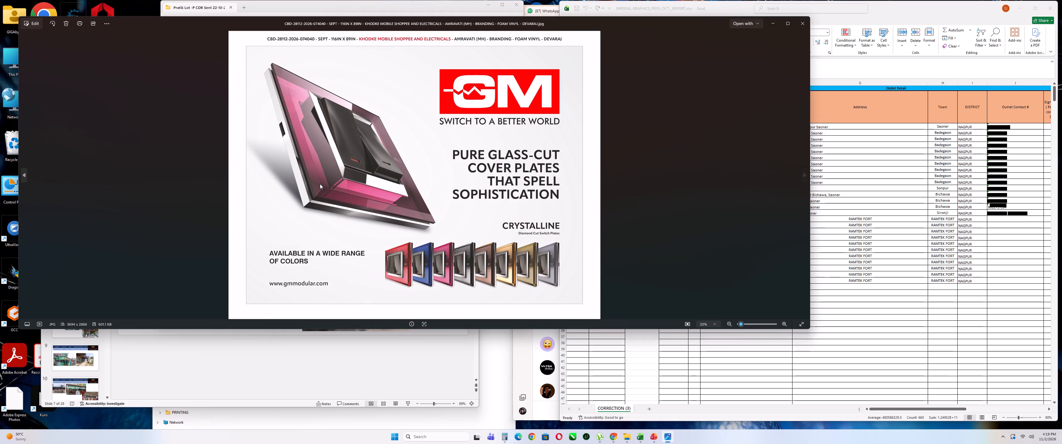
pyautogui.click(796, 25)
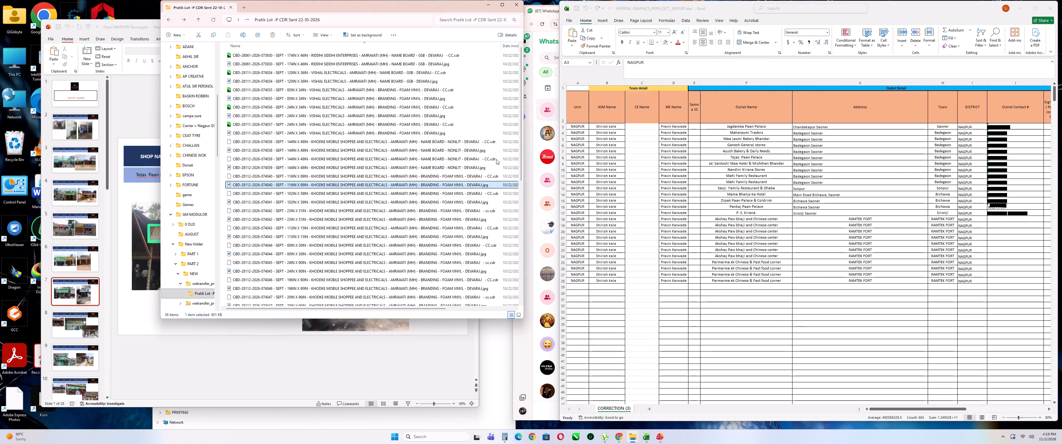
pyautogui.doubleClick(310, 202)
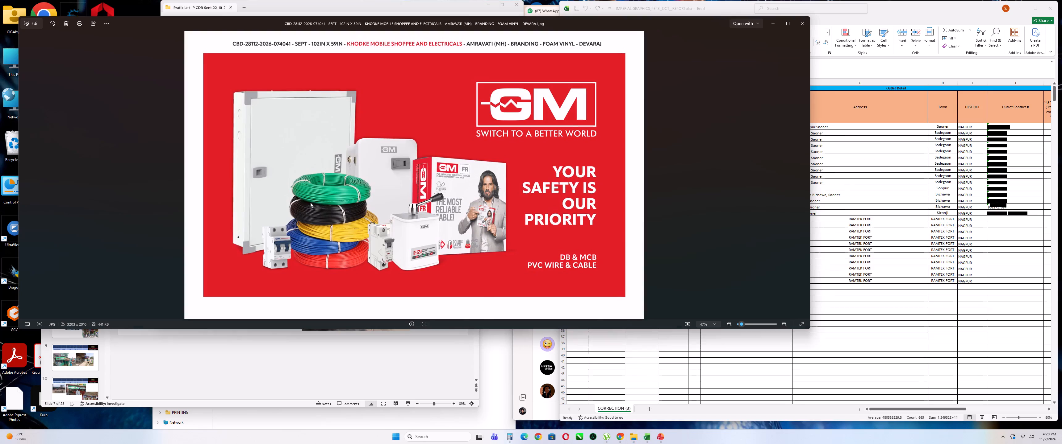
pyautogui.click(799, 25)
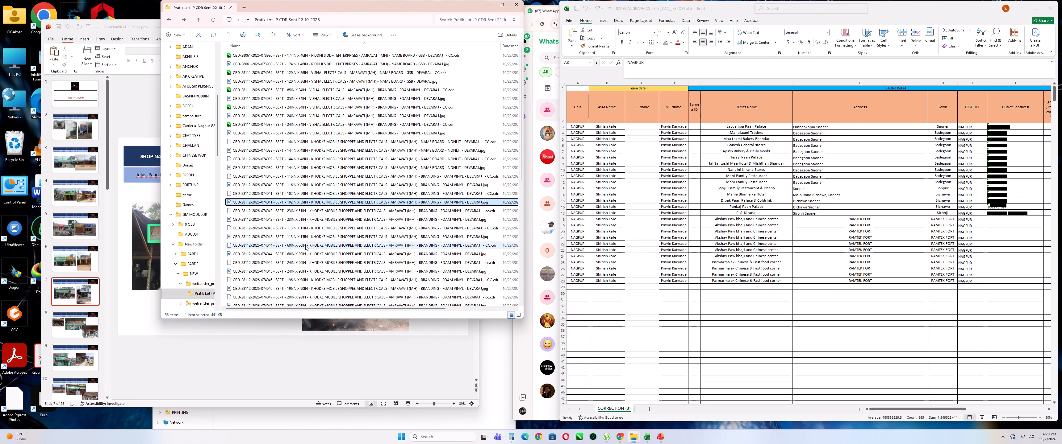
pyautogui.click(299, 282)
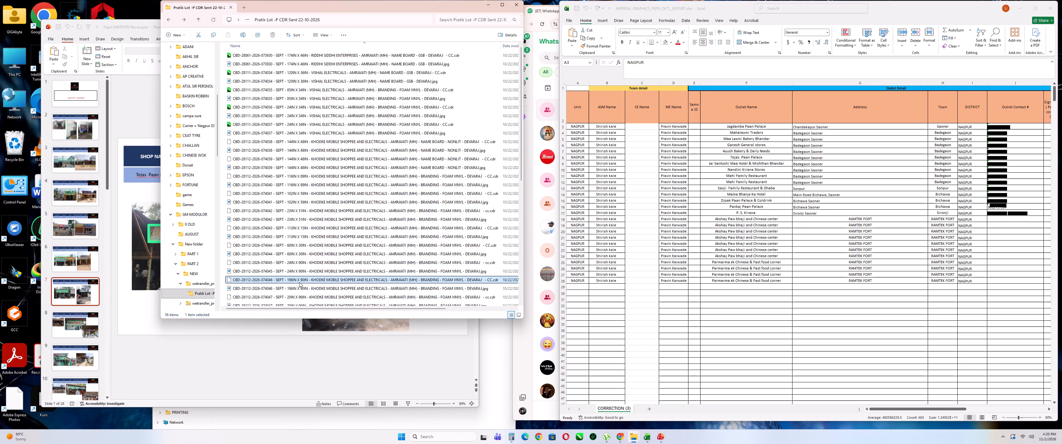
pyautogui.doubleClick(295, 286)
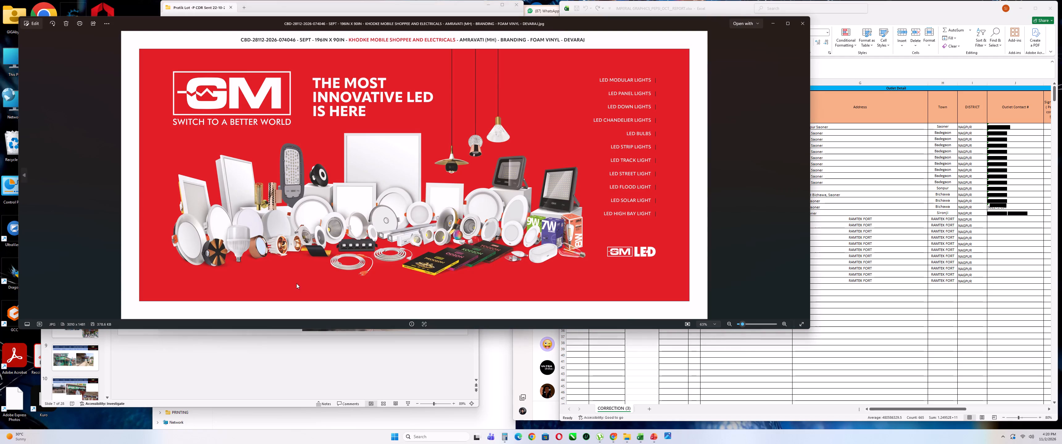
pyautogui.click(801, 22)
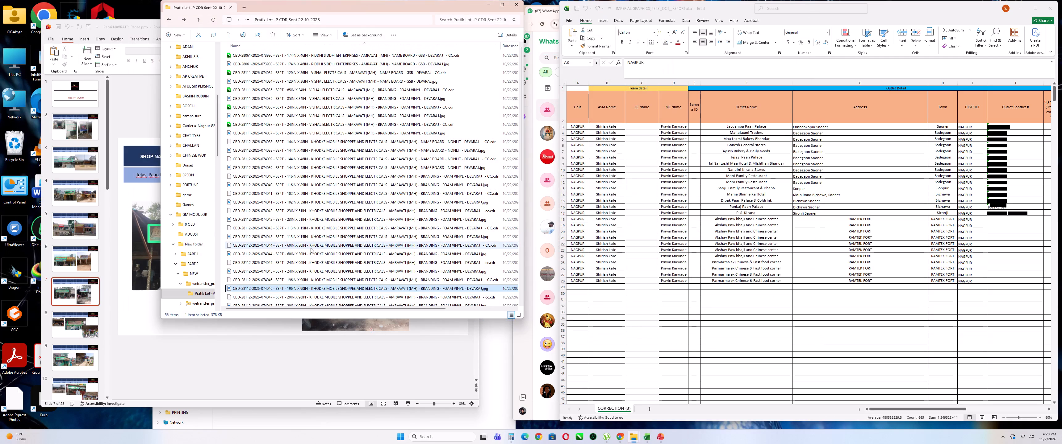
pyautogui.scroll(-1, 311, 248)
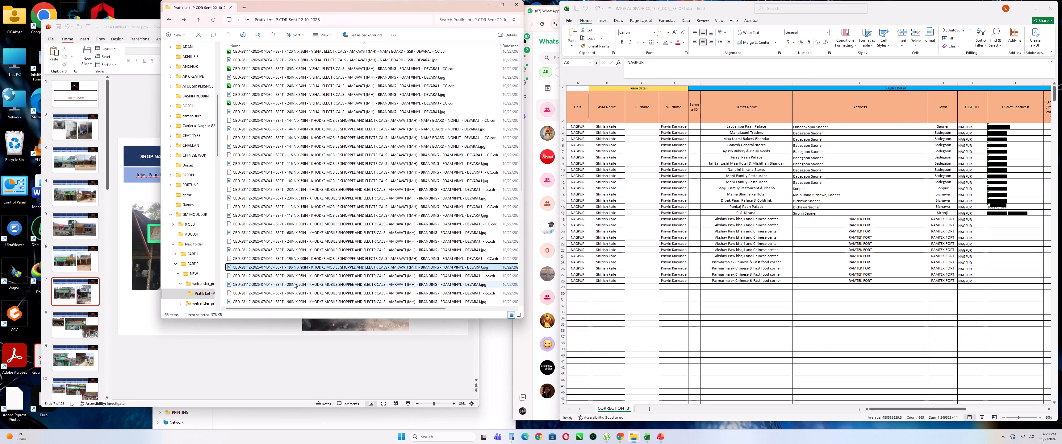
pyautogui.scroll(-1, 303, 285)
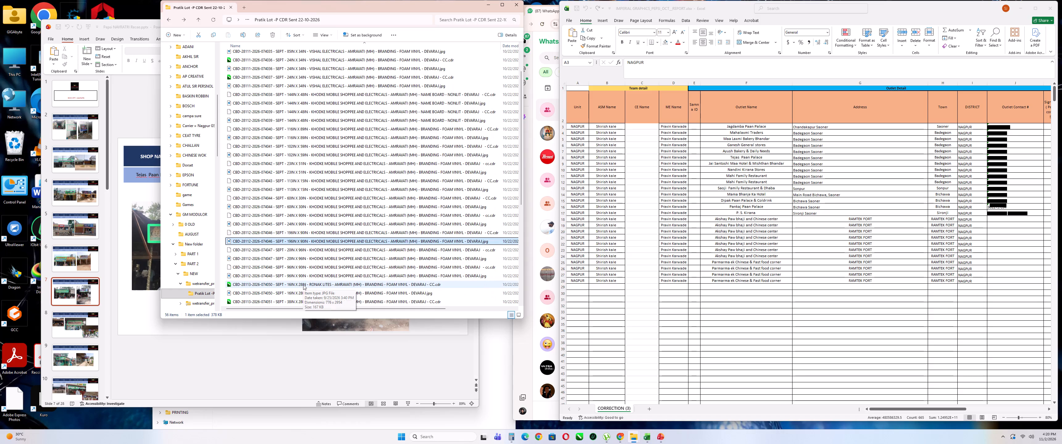
pyautogui.doubleClick(302, 278)
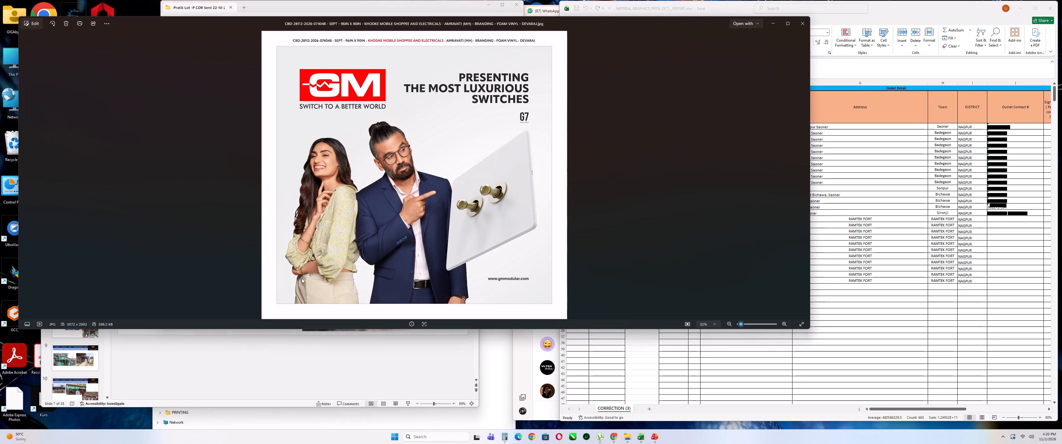
# Close the artwork image, switch back to the NAVRATRI report workbook in Excel and close the workbook.
pyautogui.click(801, 23)
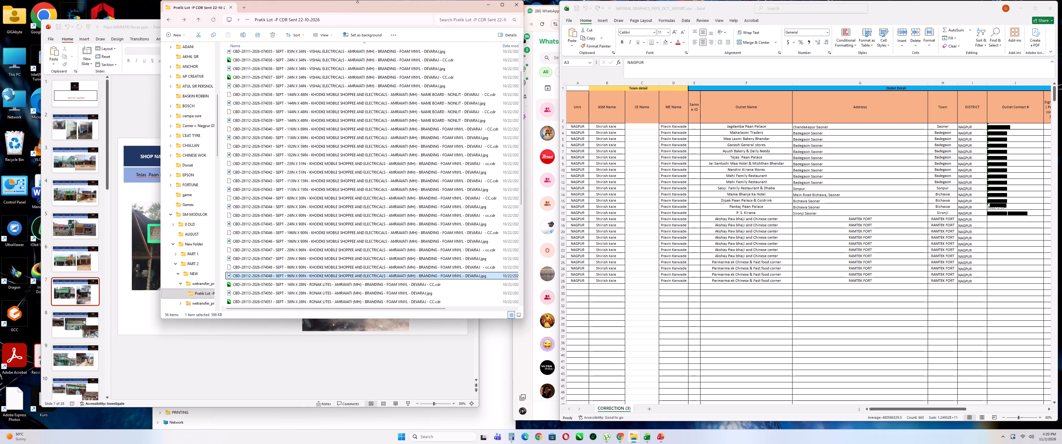
pyautogui.click(884, 210)
pyautogui.click(1050, 7)
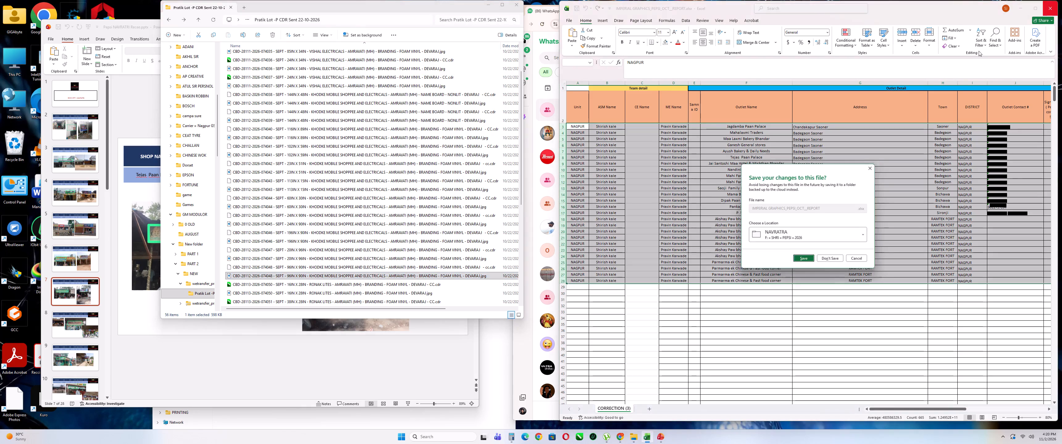
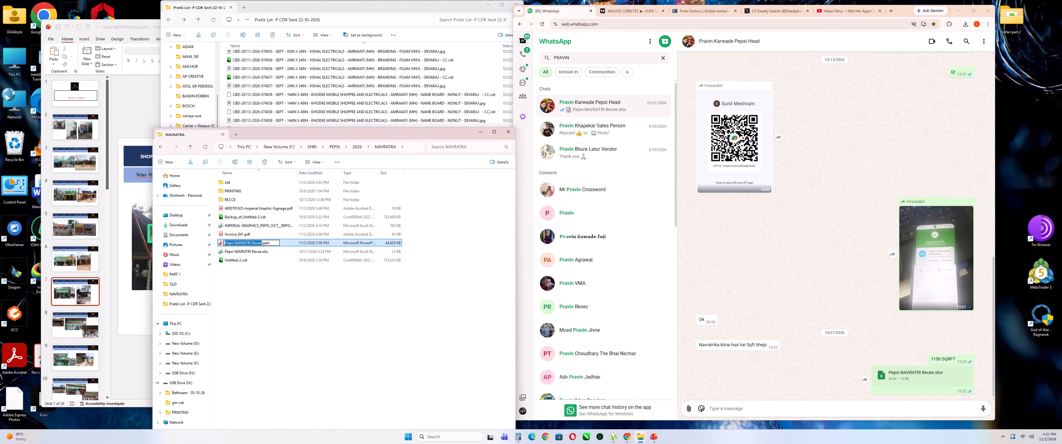
# Rename the Pepsi NAVRATRI Recee presentation in the NAVRATRA folder as Pepsi NAVRATRI INSTALLATION, closing the open presentation to allow it.
pyautogui.moveTo(261, 242); pyautogui.dragTo(252, 246)
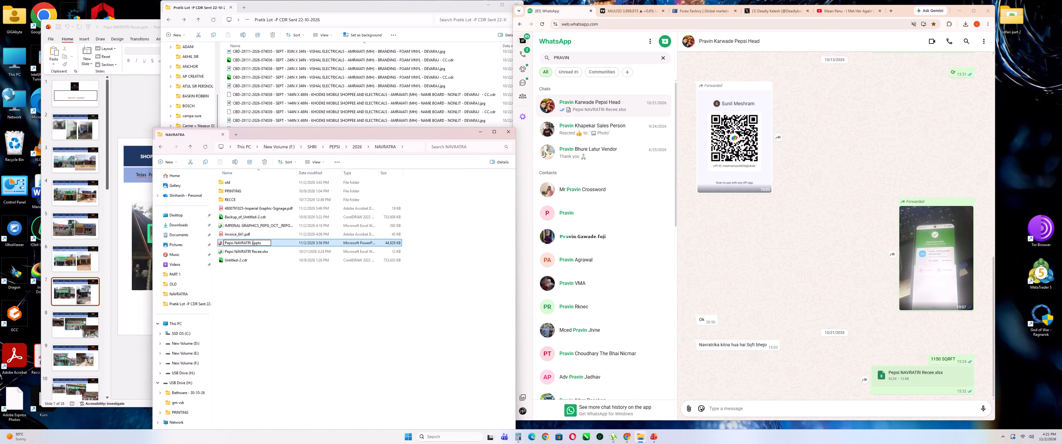
pyautogui.press('BackSpace')
pyautogui.press('BackSpace')
pyautogui.press('BackSpace')
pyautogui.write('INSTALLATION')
pyautogui.click(271, 347)
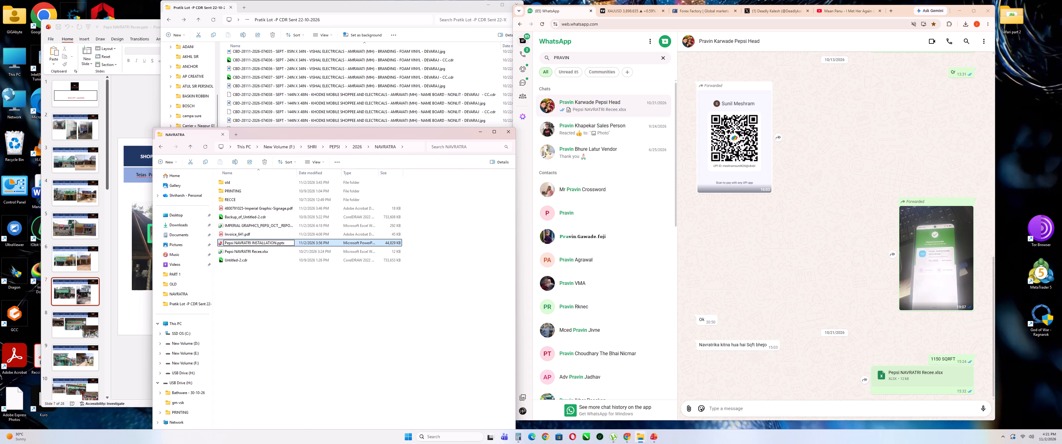
pyautogui.click(279, 275)
pyautogui.click(658, 443)
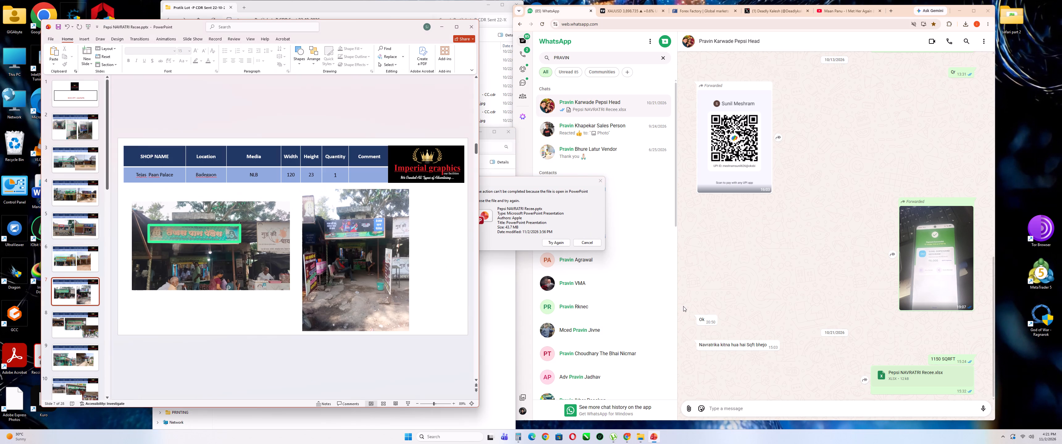
pyautogui.click(475, 21)
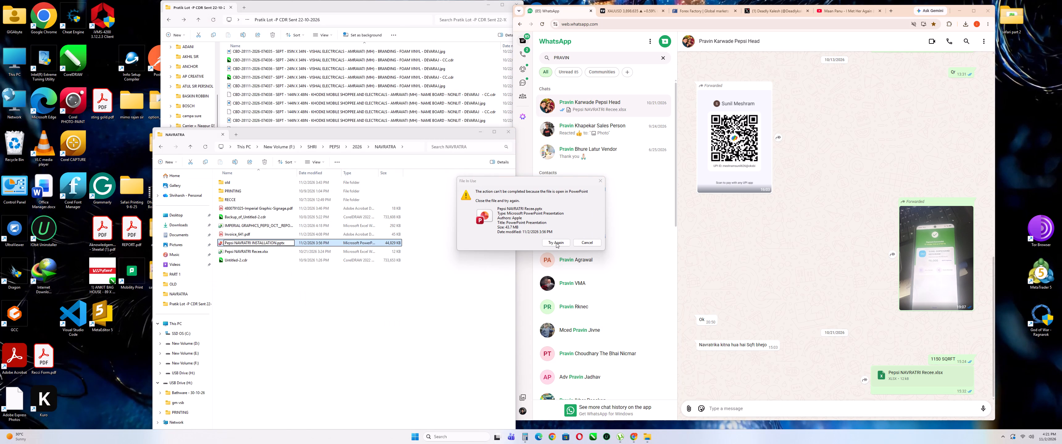
pyautogui.click(555, 244)
pyautogui.click(378, 303)
# Open the Pepsi NAVRATRI INSTALLATION presentation from the NAVRATRA folder.
pyautogui.doubleClick(275, 241)
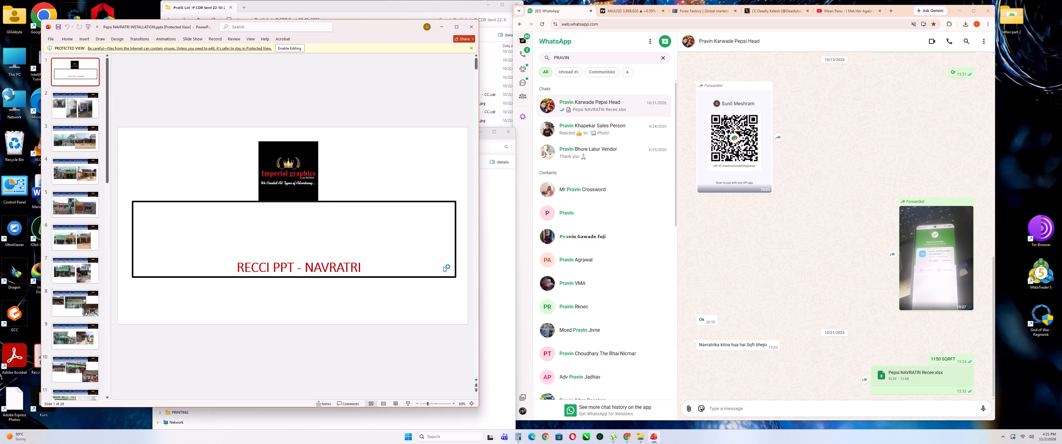
# Look through the shop slides of the Pepsi NAVRATRI INSTALLATION presentation, examining their location, media and size details and site photos.
pyautogui.scroll(-4, 440, 290)
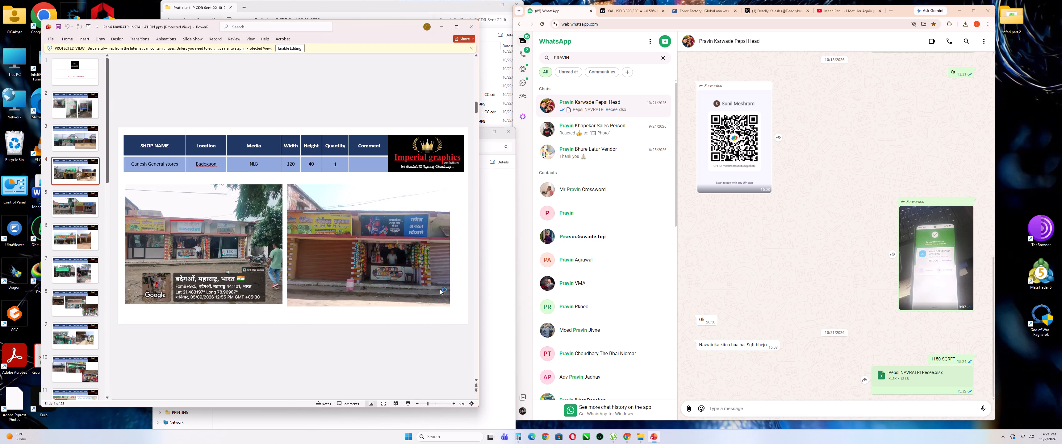
pyautogui.scroll(-4, 440, 290)
pyautogui.scroll(1, 440, 290)
pyautogui.scroll(-3, 440, 290)
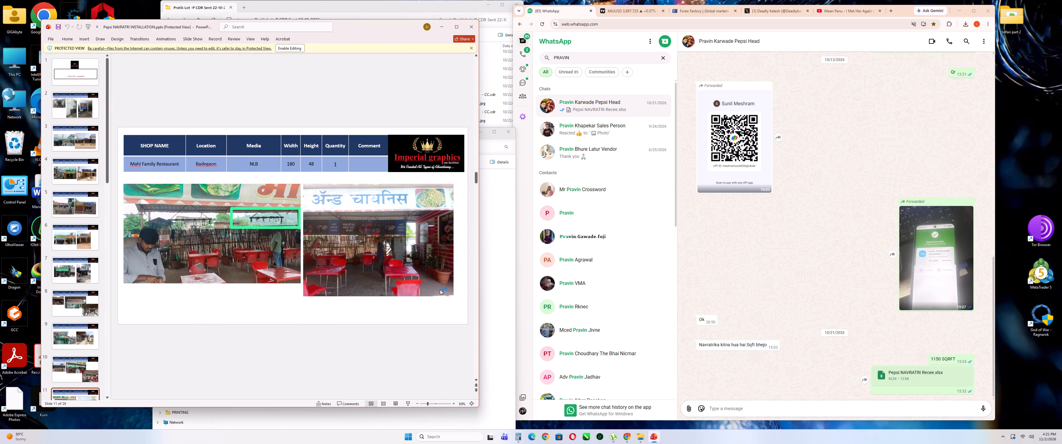
pyautogui.scroll(-6, 440, 290)
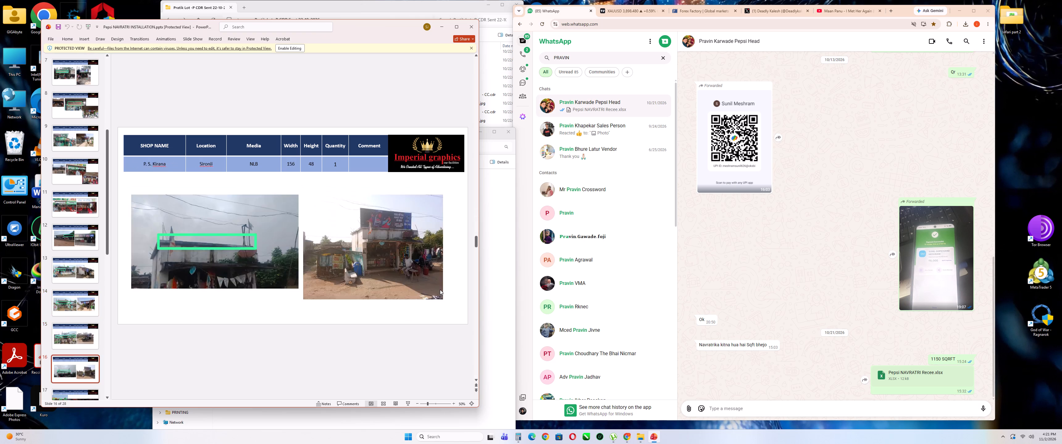
pyautogui.scroll(5, 440, 290)
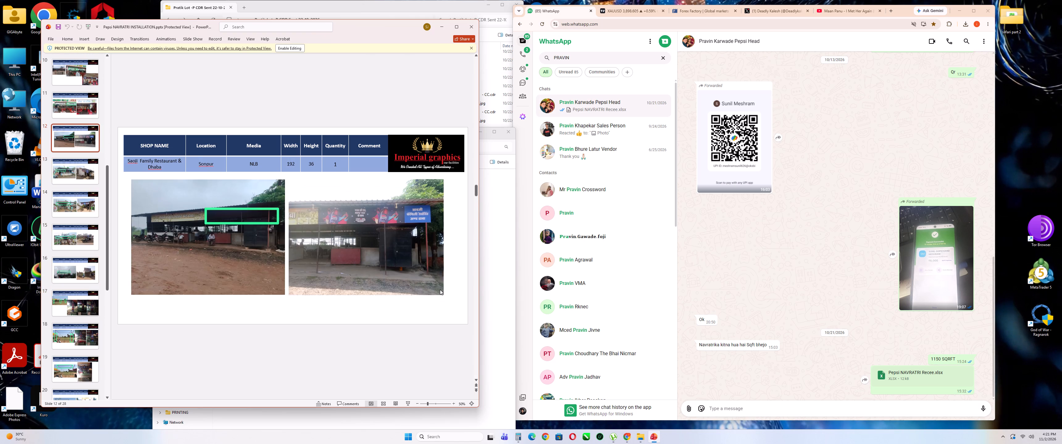
pyautogui.scroll(4, 440, 290)
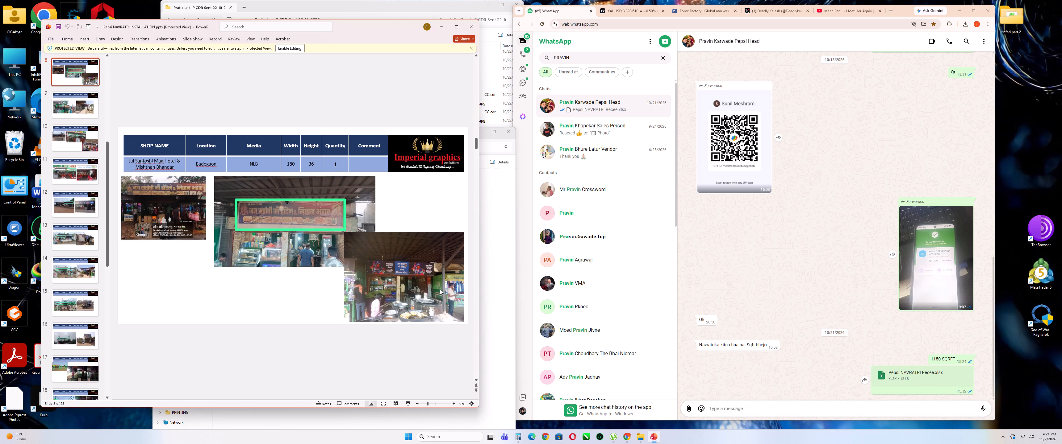
# Open the IMPERIAL GRAPHICS PEPSI OCT REPORT workbook and check the Tejas Paan Palace row's branding details against that shop's installation slide.
pyautogui.scroll(2, 440, 290)
pyautogui.scroll(-1, 440, 290)
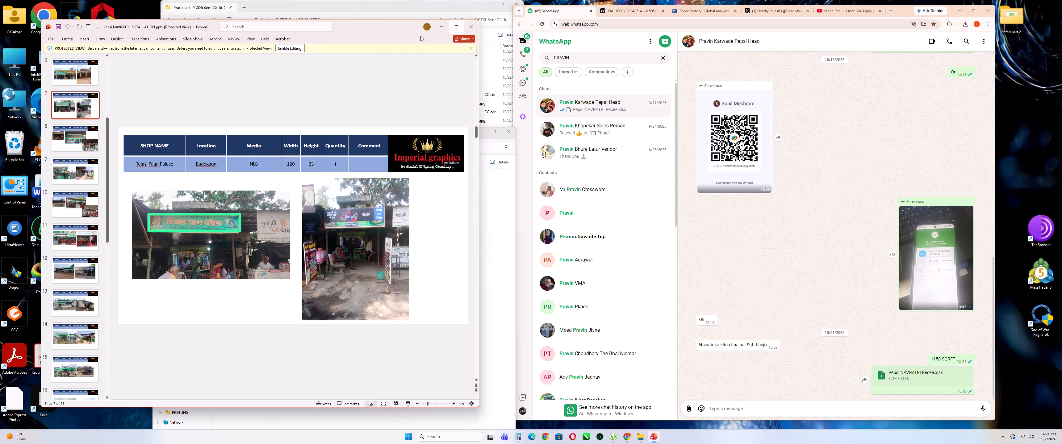
pyautogui.moveTo(370, 35); pyautogui.dragTo(753, 72)
pyautogui.doubleClick(263, 224)
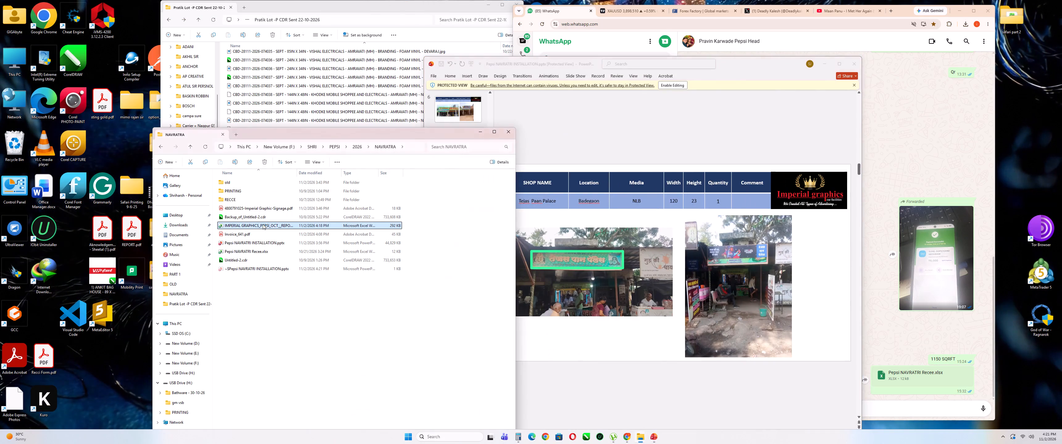
pyautogui.click(685, 232)
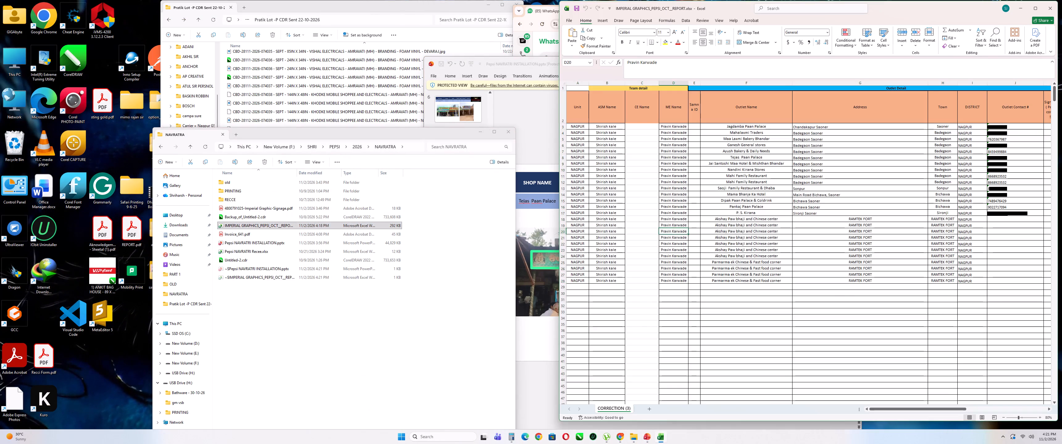
pyautogui.click(749, 195)
pyautogui.click(730, 195)
pyautogui.click(733, 184)
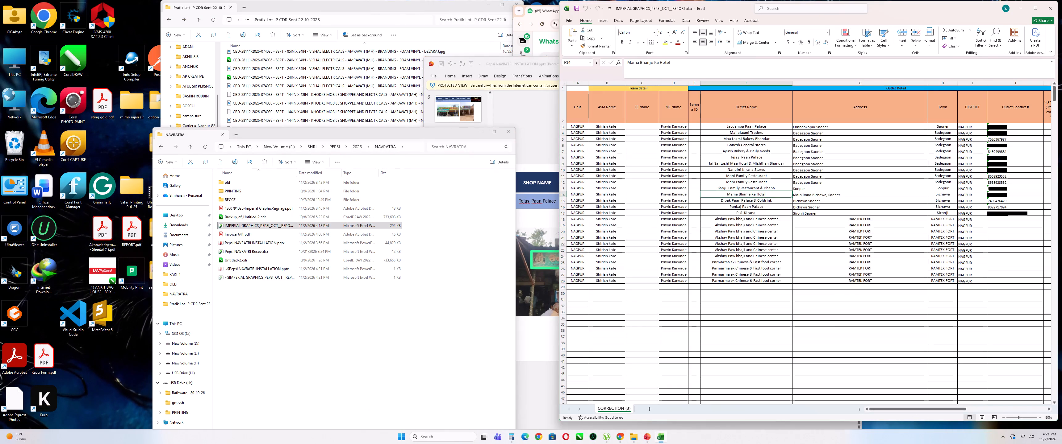
pyautogui.click(733, 200)
pyautogui.click(740, 188)
pyautogui.click(739, 178)
pyautogui.click(738, 158)
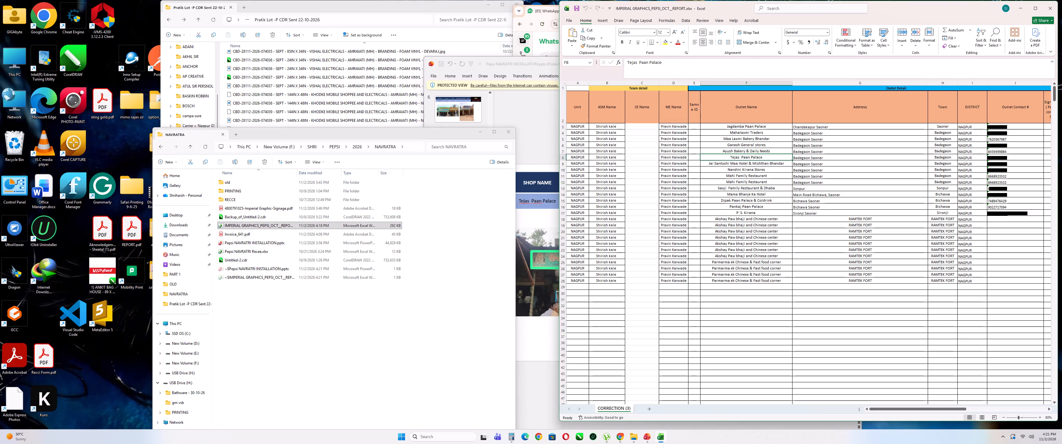
pyautogui.click(563, 157)
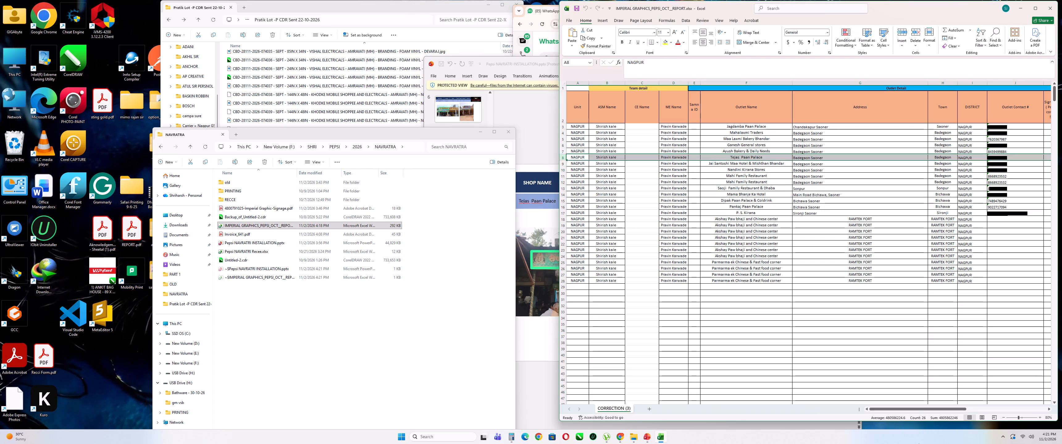
pyautogui.moveTo(903, 409); pyautogui.dragTo(932, 410)
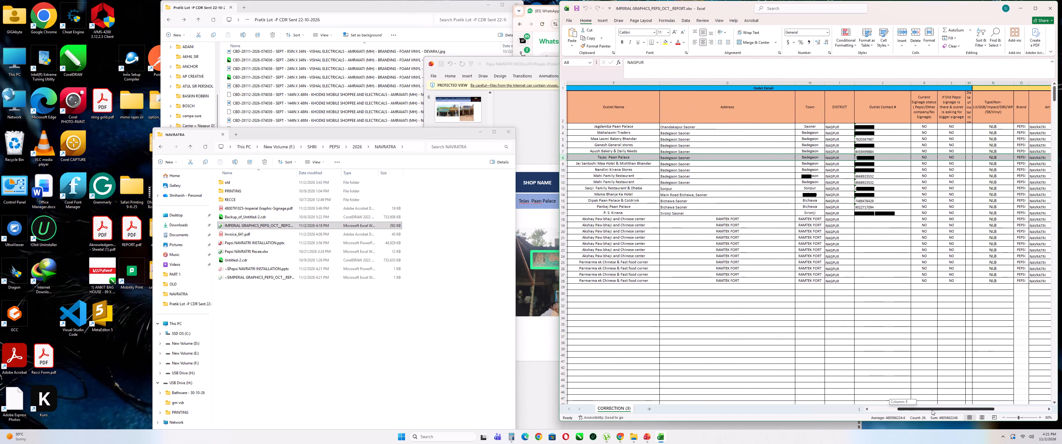
pyautogui.moveTo(932, 410); pyautogui.dragTo(937, 410)
pyautogui.click(933, 365)
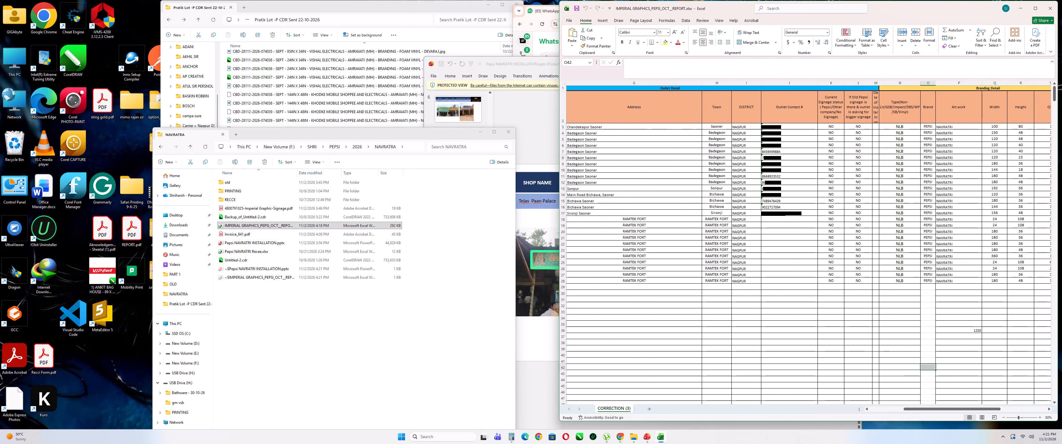
# Close the report workbook and the Pepsi NAVRATRI INSTALLATION presentation.
pyautogui.moveTo(974, 15); pyautogui.dragTo(834, 18)
pyautogui.click(909, 11)
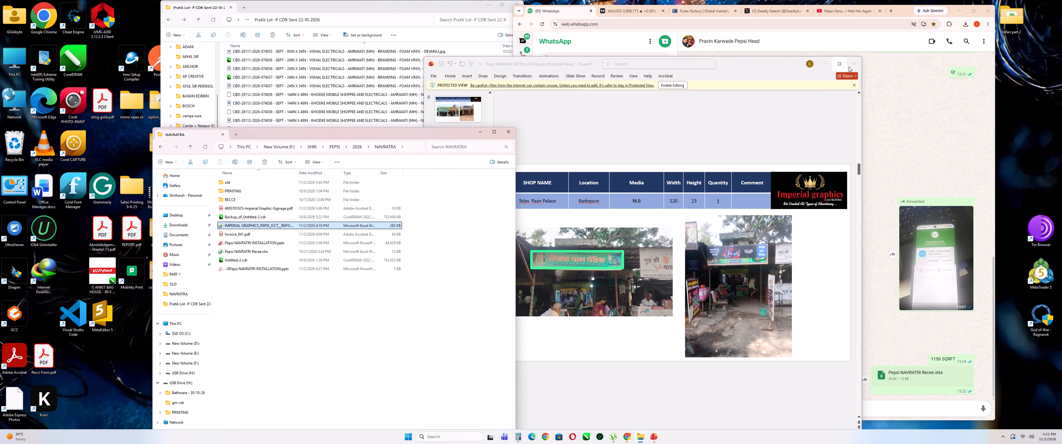
pyautogui.click(852, 65)
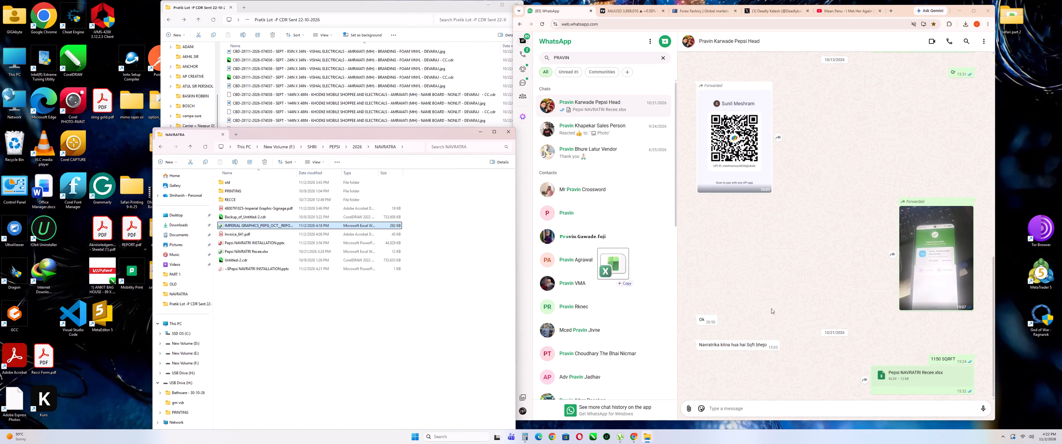